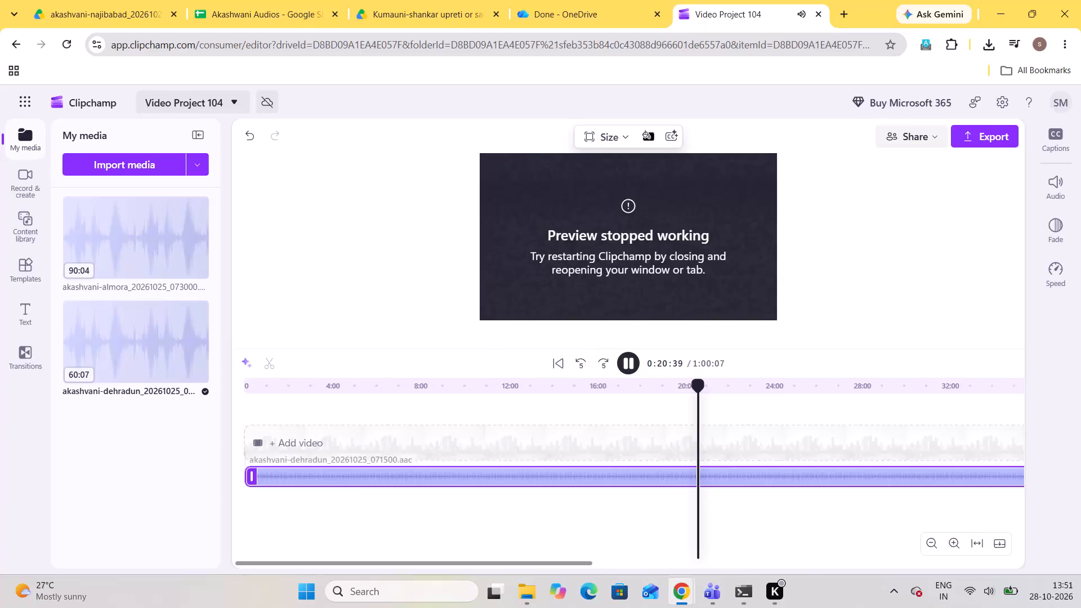
Listen to the opening of the Dehradun recording from about 1:12, replaying the last few seconds.
{"action": "left_click", "coordinate": [270, 470]}
{"action": "double_click", "coordinate": [270, 470]}
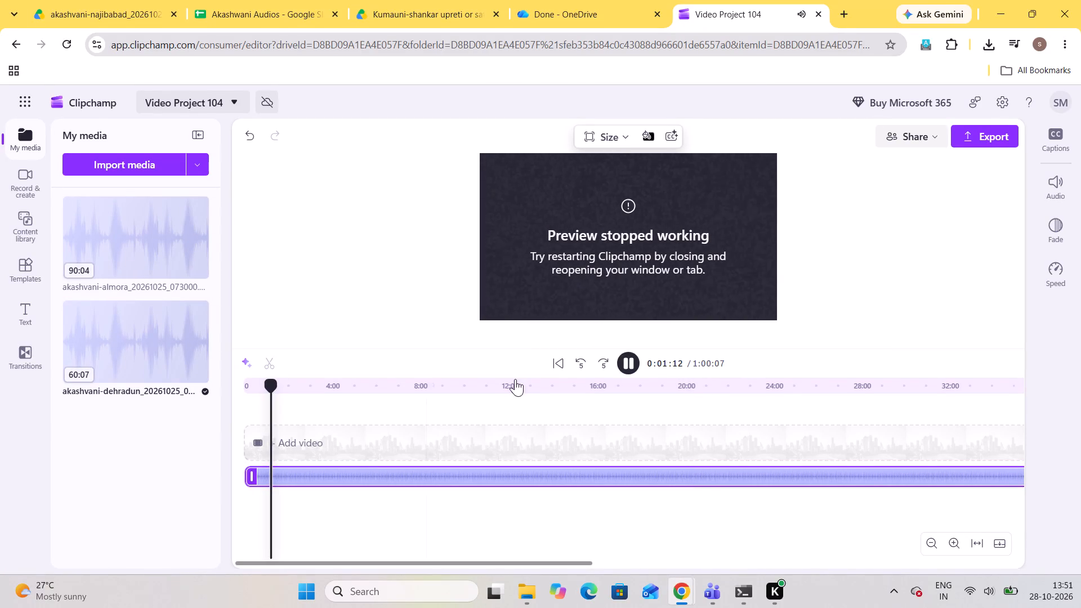
{"action": "triple_click", "coordinate": [577, 366]}
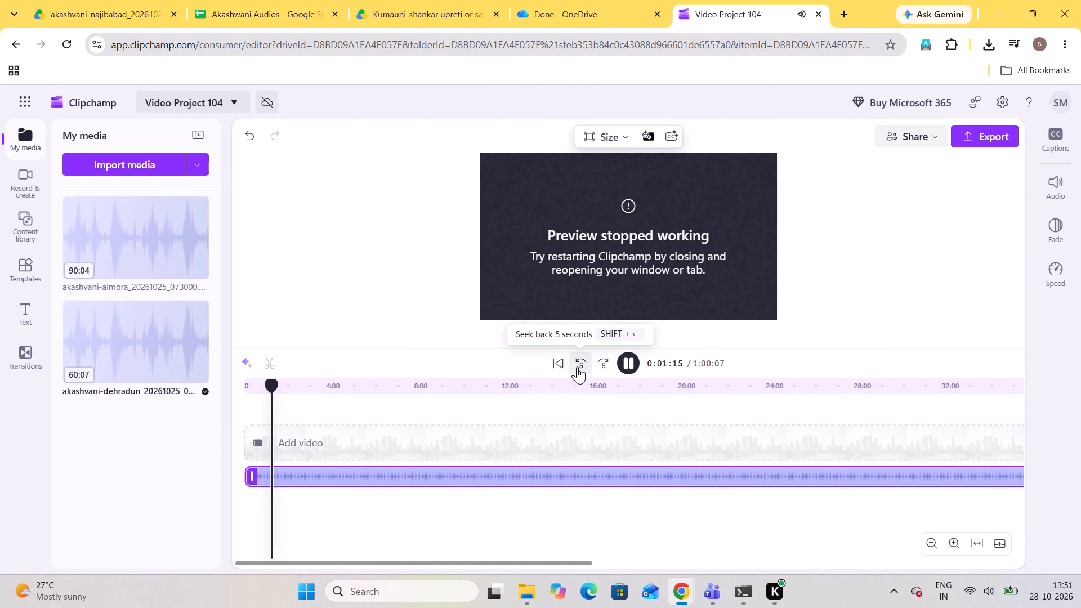
{"action": "left_click", "coordinate": [577, 366]}
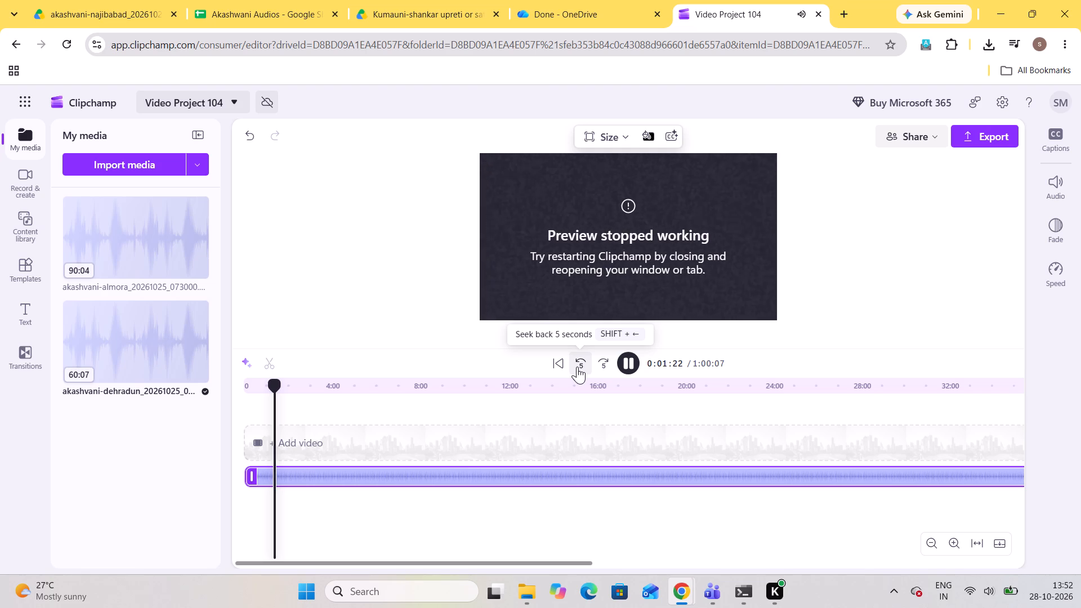
Skip forward through the Dehradun recording to about 16:30, listening for the point where the wanted segment begins.
{"action": "key", "text": "Right"}
{"action": "key", "text": "Right"}
{"action": "key", "text": "Right"}
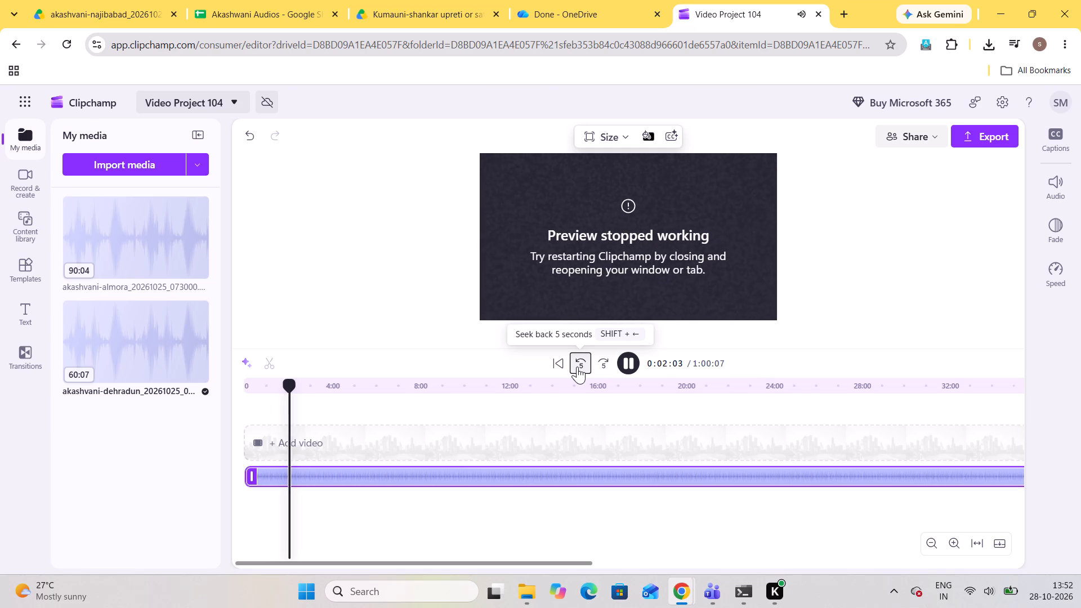
{"action": "key", "text": "Right"}
{"action": "key", "text": "Right"}
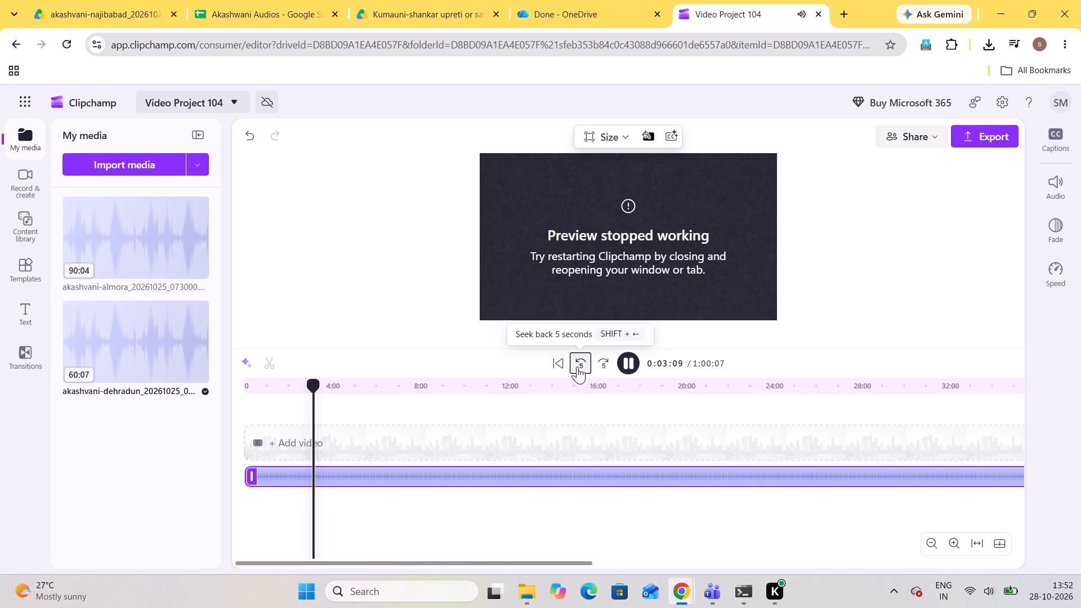
{"action": "key", "text": "Right"}
{"action": "key", "text": "Right"}
{"action": "key", "text": "Right"}
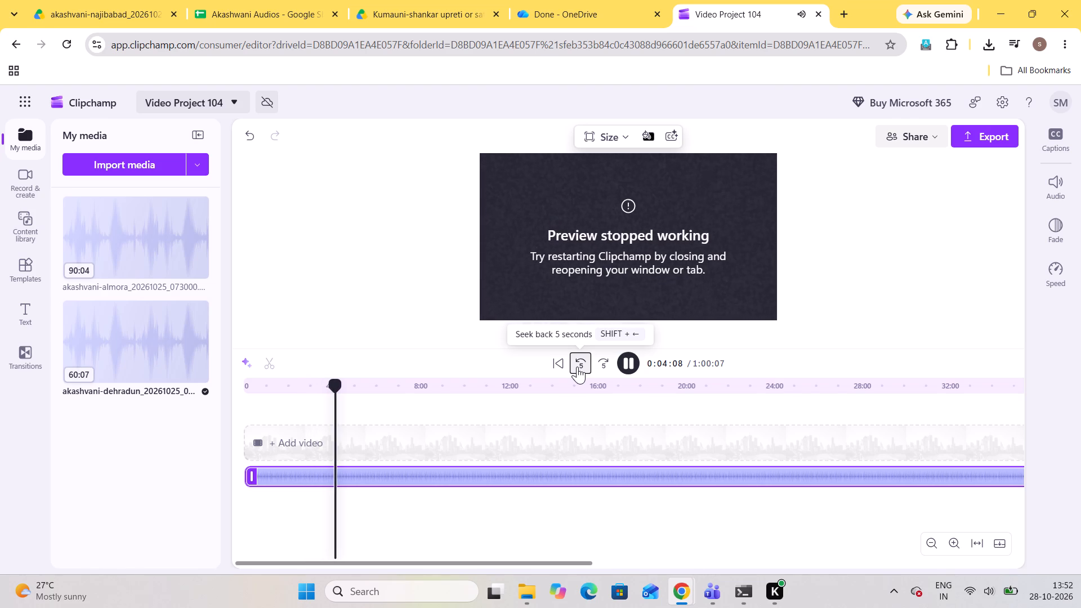
{"action": "key", "text": "Right"}
{"action": "key", "text": "Right"}
{"action": "key", "text": "Right"}
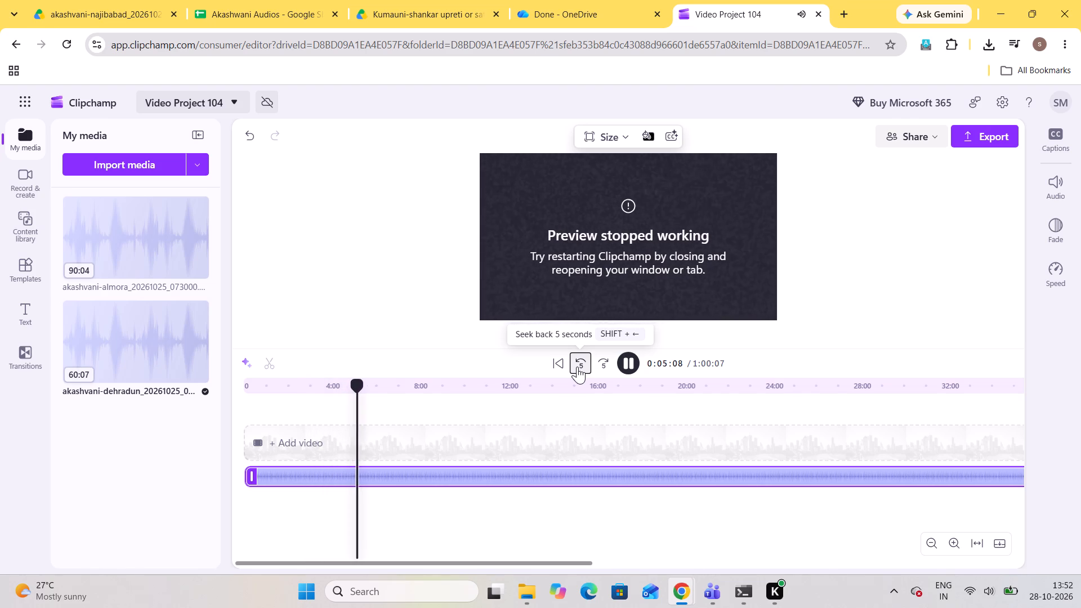
{"action": "key", "text": "Right"}
{"action": "key", "text": "Right"}
{"action": "key", "text": "Right"}
{"action": "key", "text": "Right"}
{"action": "key", "text": "Right"}
{"action": "key", "text": "Right"}
{"action": "key", "text": "Right"}
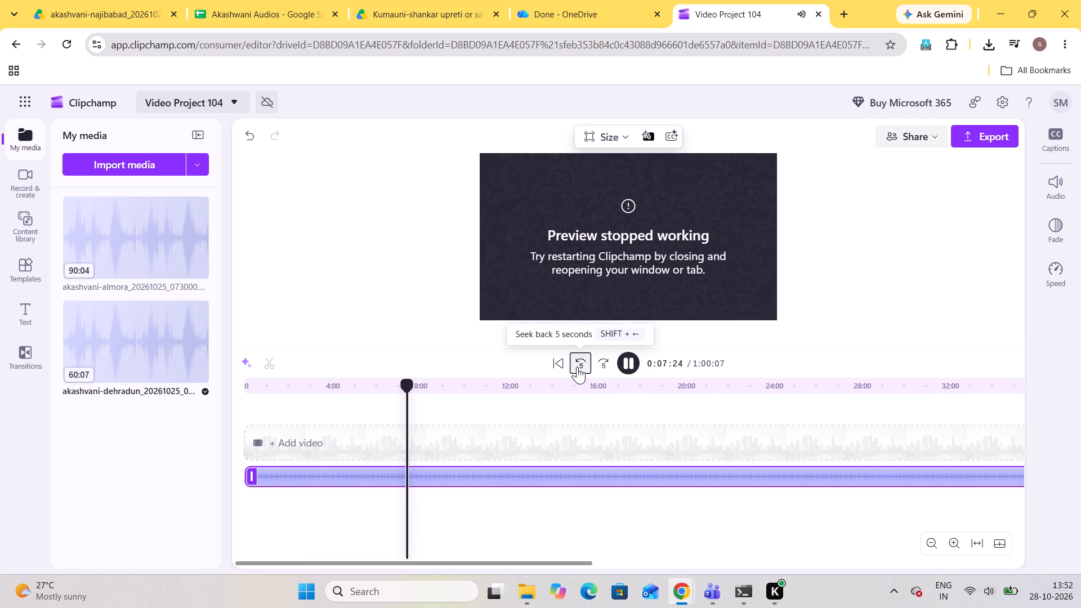
{"action": "key", "text": "Right"}
{"action": "key", "text": "Right"}
{"action": "key", "text": "Right"}
{"action": "key", "text": "Right"}
{"action": "key", "text": "Right"}
{"action": "key", "text": "Right"}
{"action": "key", "text": "Right"}
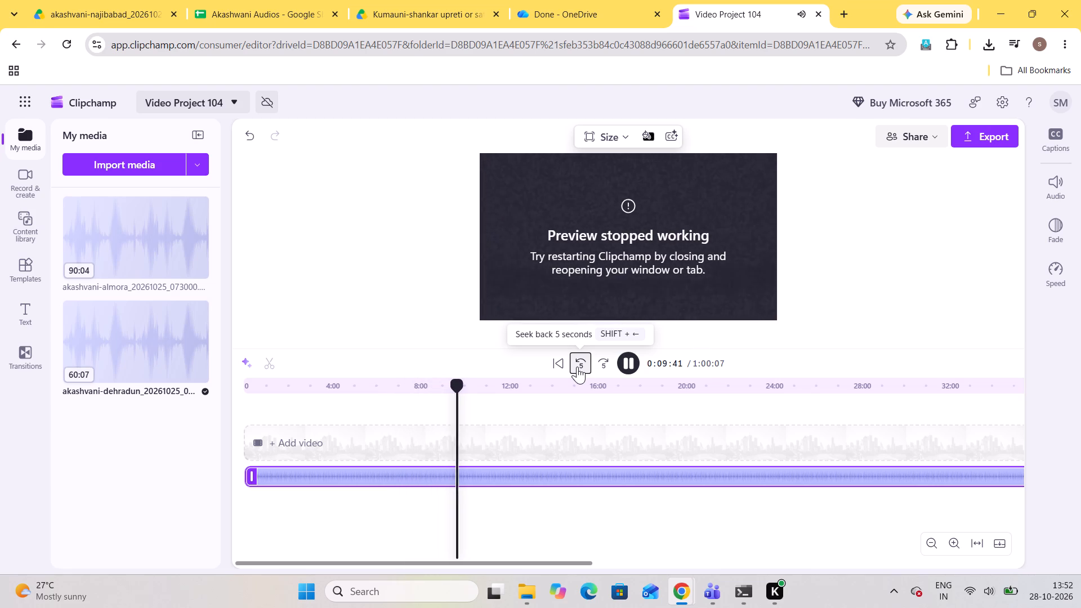
{"action": "key", "text": "Right"}
{"action": "key", "text": "Right"}
{"action": "key", "text": "Right"}
{"action": "key", "text": "Right"}
{"action": "key", "text": "Right"}
{"action": "key", "text": "Right"}
{"action": "key", "text": "Right"}
{"action": "key", "text": "Right"}
{"action": "key", "text": "Right"}
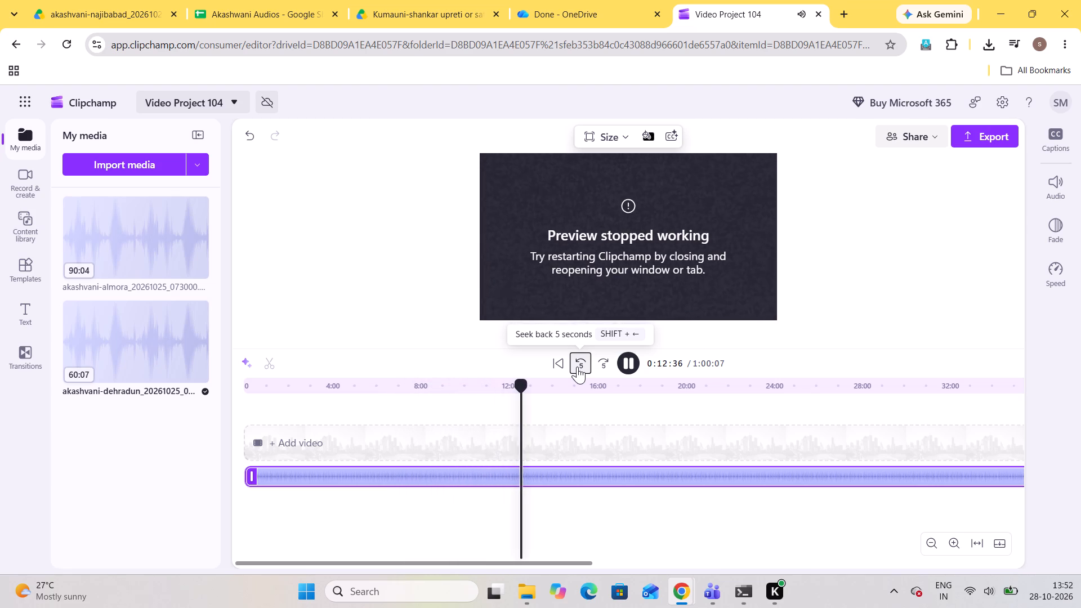
{"action": "key", "text": "Right"}
{"action": "key", "text": "Right"}
{"action": "key", "text": "Right"}
{"action": "key", "text": "Right"}
{"action": "key", "text": "Right"}
{"action": "key", "text": "Right"}
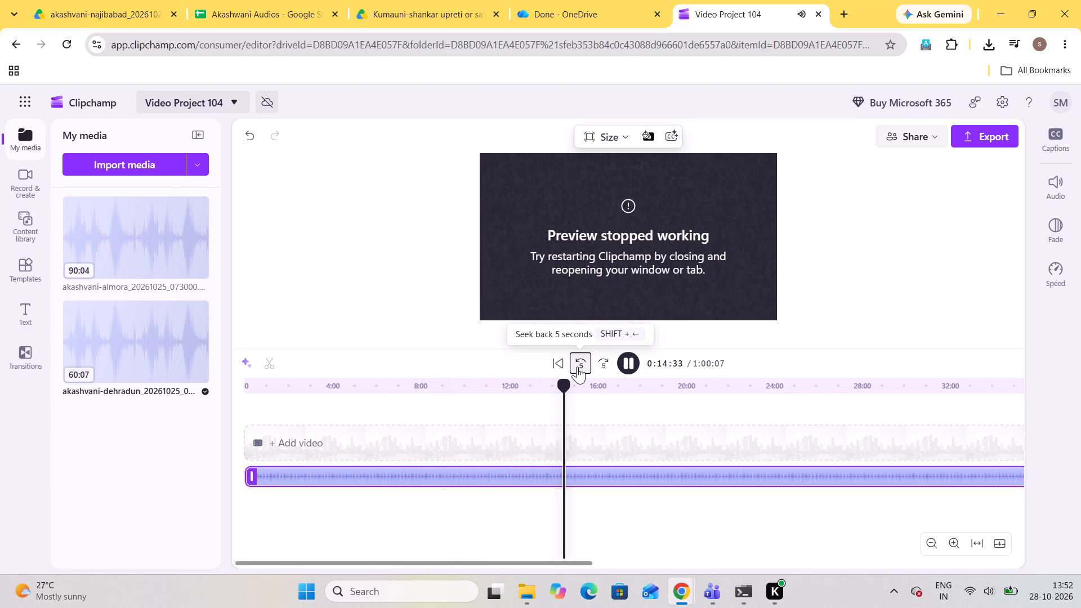
{"action": "key", "text": "Right"}
{"action": "key", "text": "Right"}
{"action": "key", "text": "Right"}
{"action": "key", "text": "Right"}
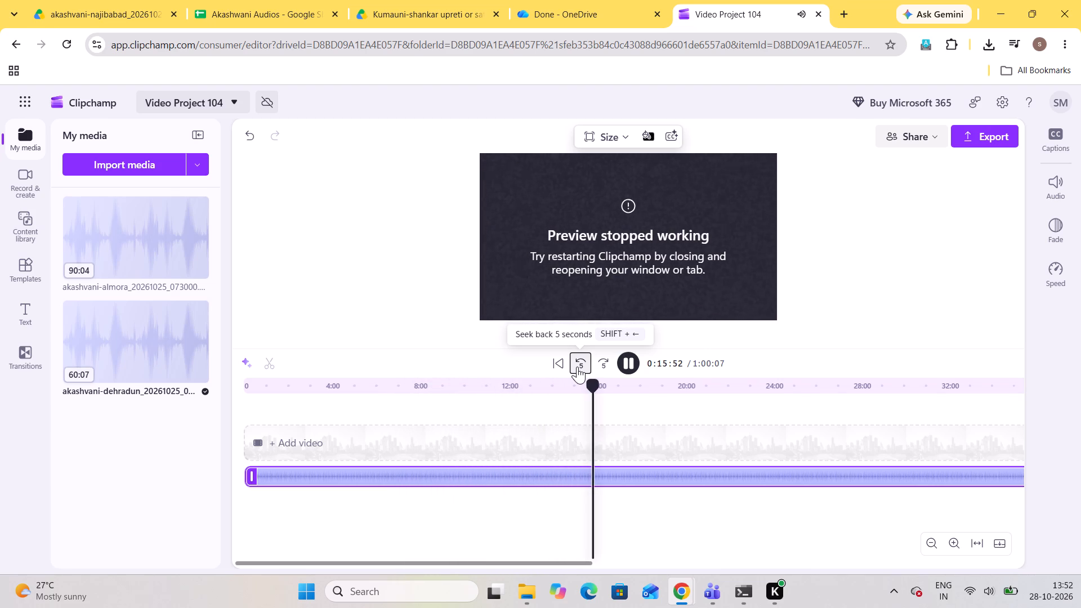
{"action": "key", "text": "Right"}
{"action": "key", "text": "Right"}
{"action": "scroll", "coordinate": [577, 366], "scroll_direction": "right", "scroll_amount": 1}
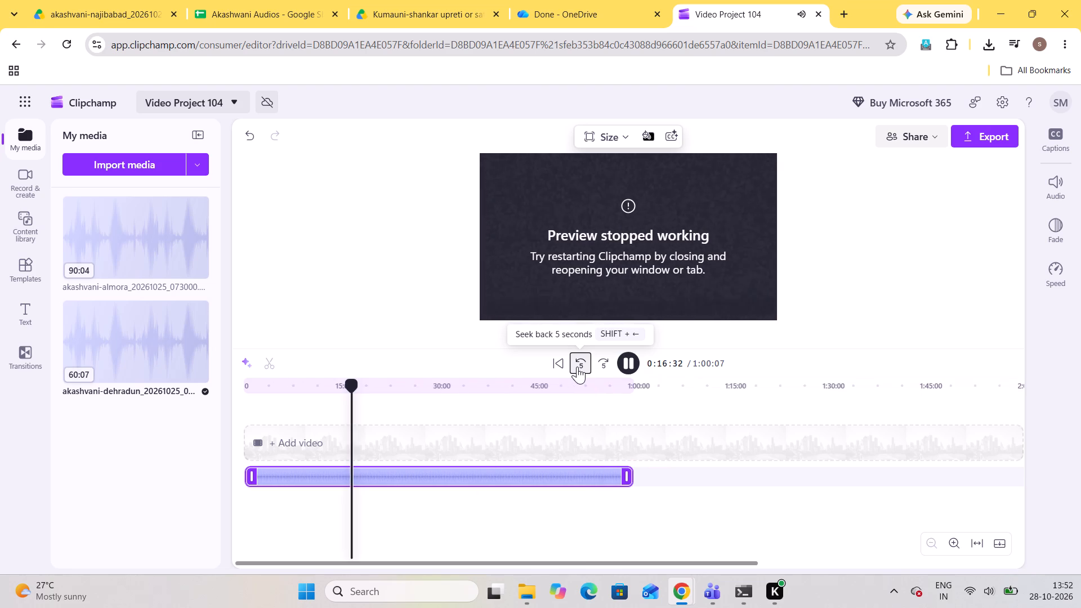
Replay the passage between about 15:40 and 16:20 to locate the segment boundary.
{"action": "triple_click", "coordinate": [577, 366]}
{"action": "triple_click", "coordinate": [577, 366]}
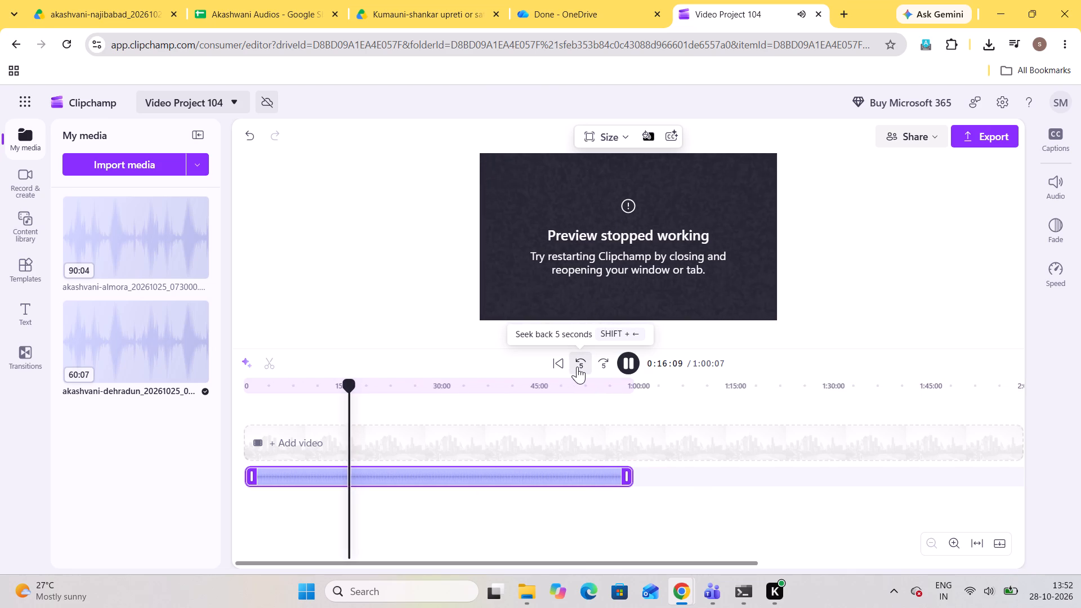
{"action": "double_click", "coordinate": [577, 366]}
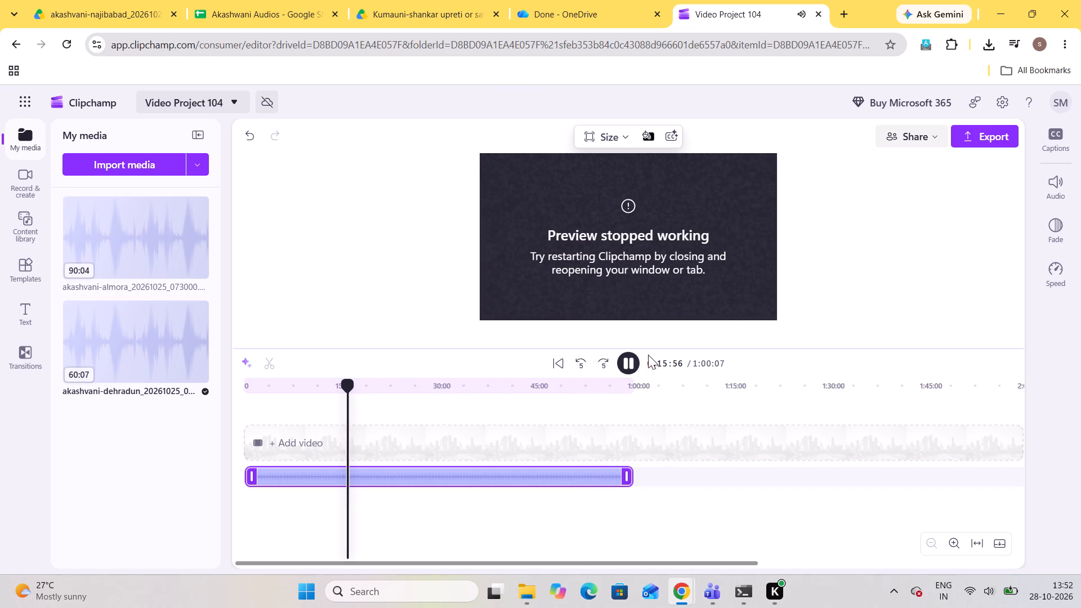
{"action": "left_click", "coordinate": [632, 361]}
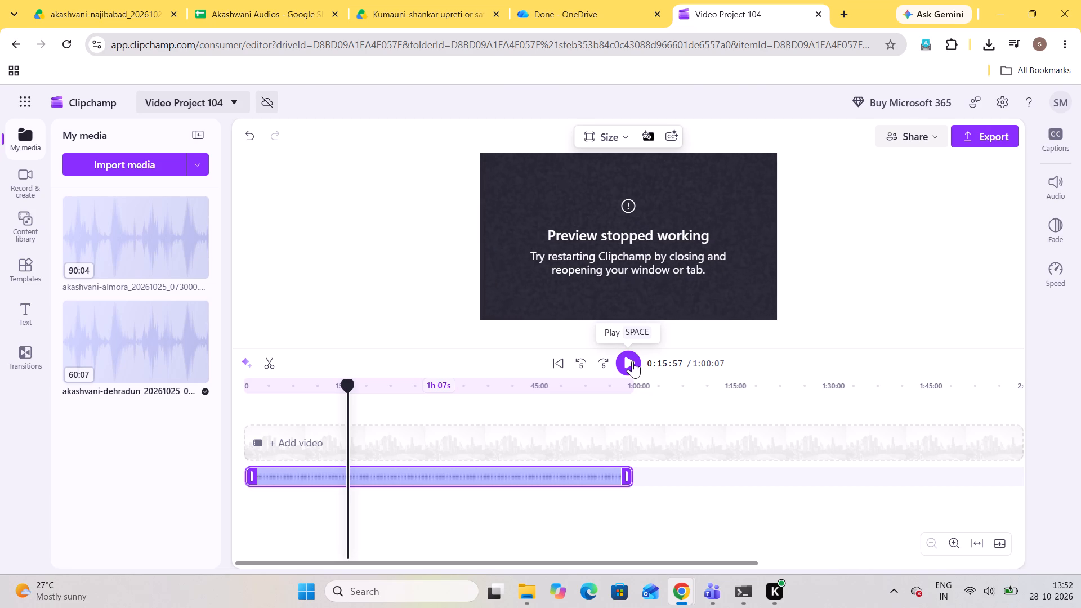
{"action": "key", "text": "space"}
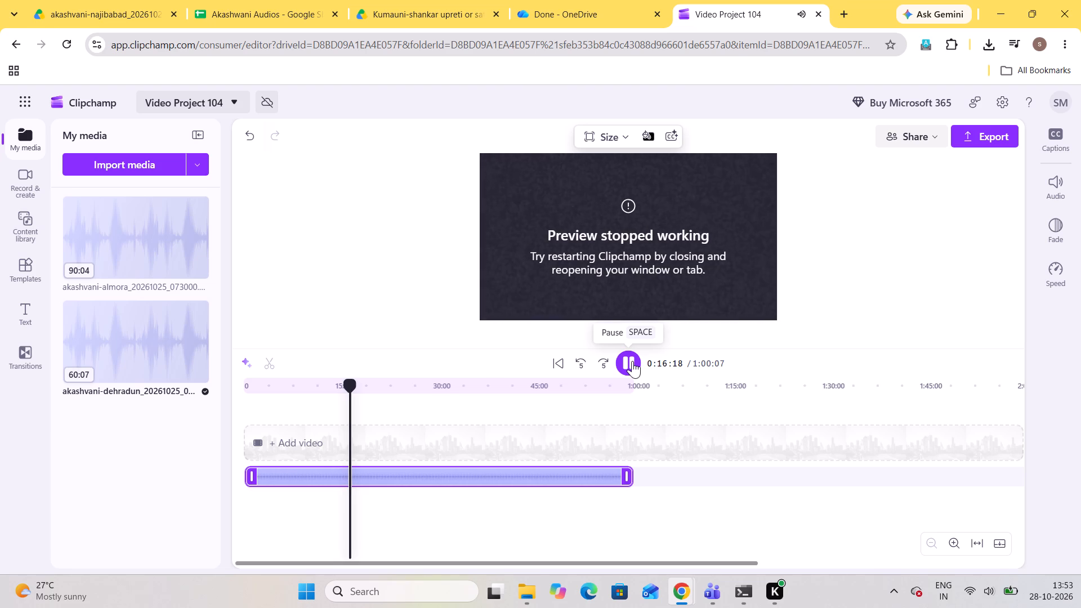
{"action": "key", "text": "Left"}
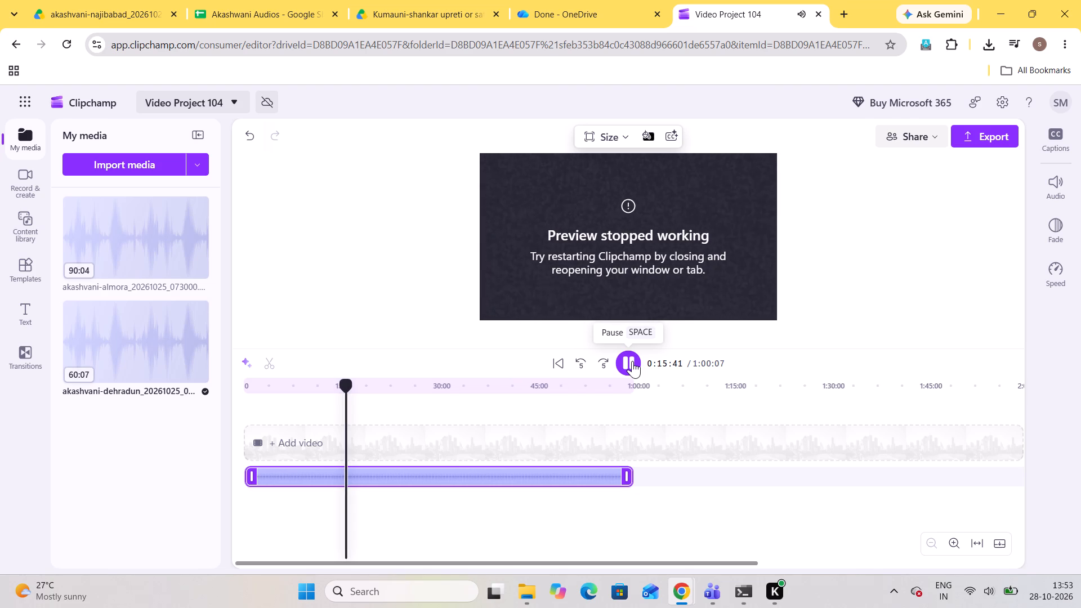
{"action": "double_click", "coordinate": [602, 366]}
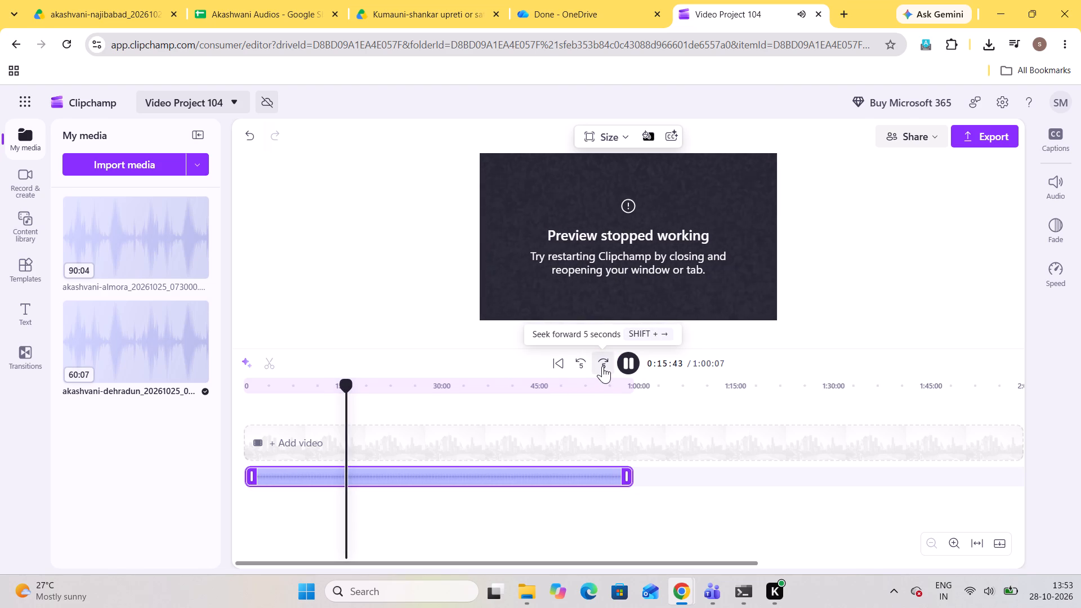
{"action": "triple_click", "coordinate": [602, 366]}
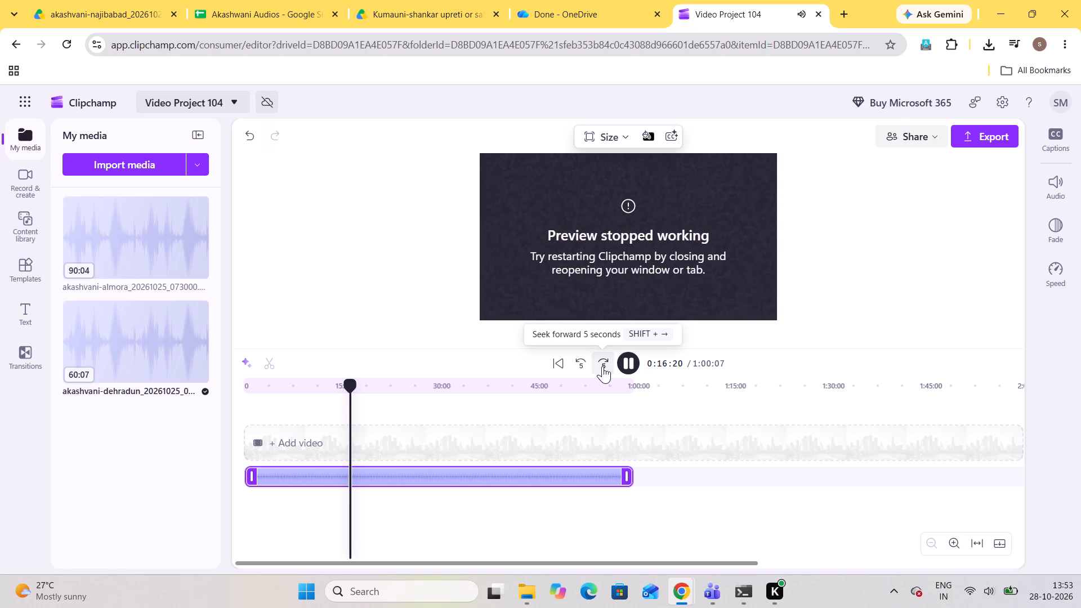
Play on in short bursts and pause the recording with the playhead at 16:28.
{"action": "left_click", "coordinate": [628, 359]}
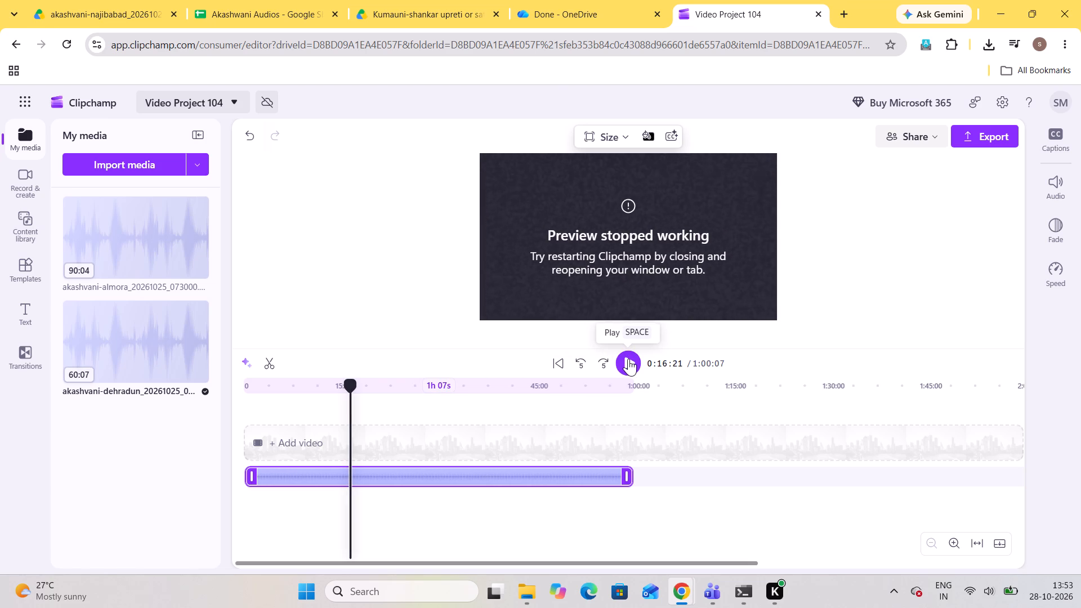
{"action": "left_click", "coordinate": [628, 359]}
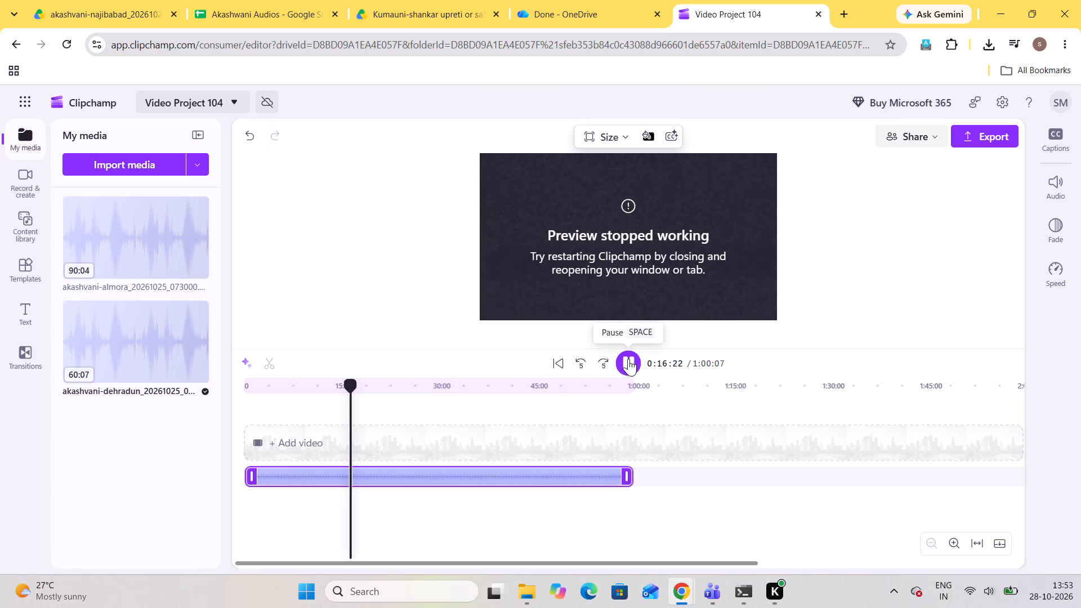
{"action": "left_click", "coordinate": [628, 359]}
{"action": "left_click", "coordinate": [628, 359]}
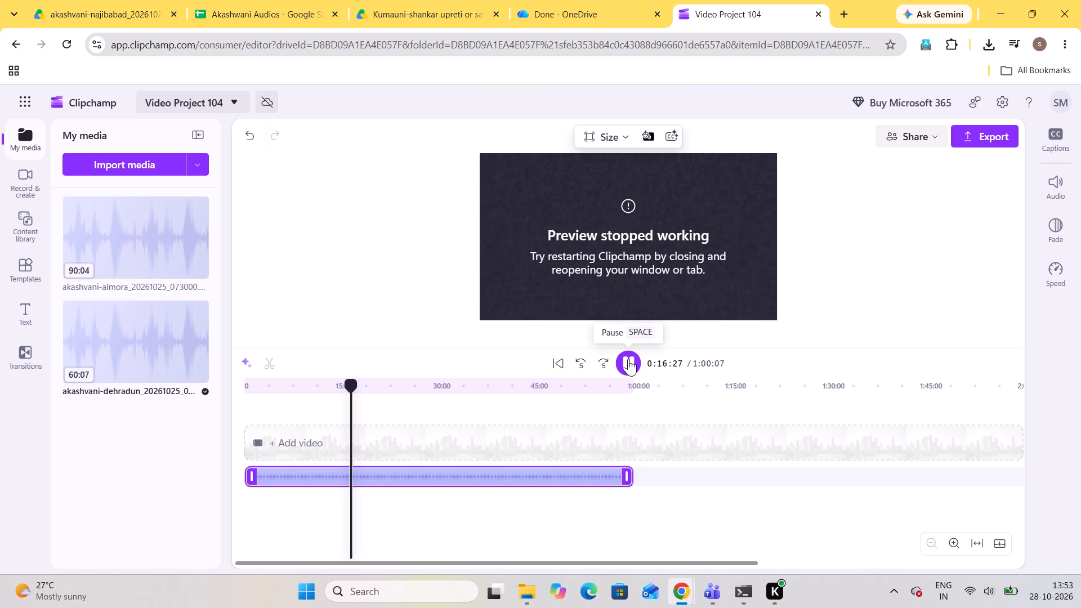
{"action": "left_click", "coordinate": [628, 359]}
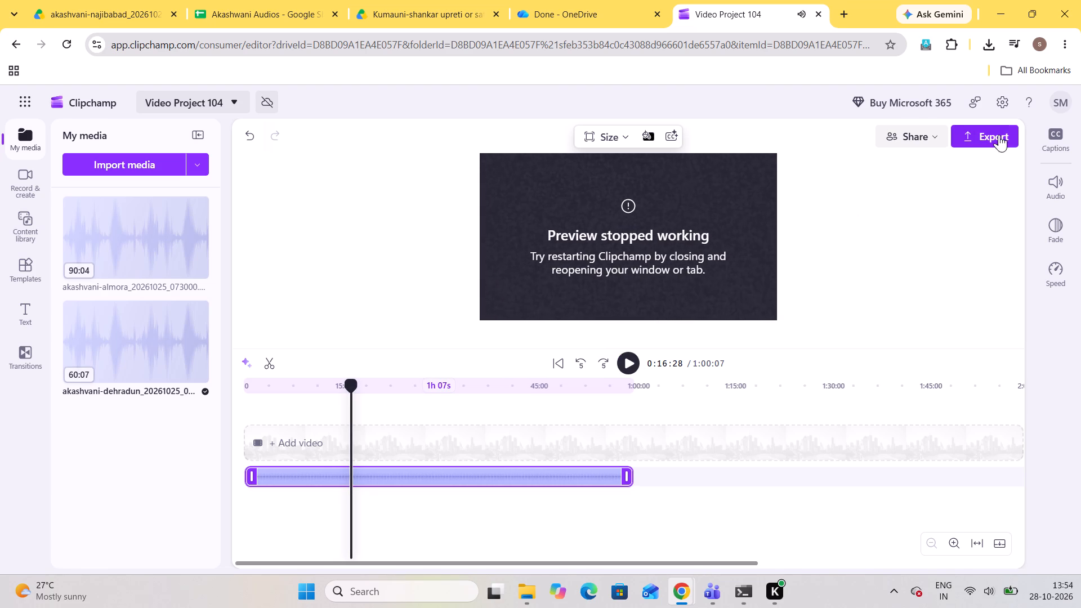
Set the audio-only export's file name to gadhwali-, the performer's name and a trailing hyphen, and leave the export settings without exporting.
{"action": "left_click", "coordinate": [1003, 134]}
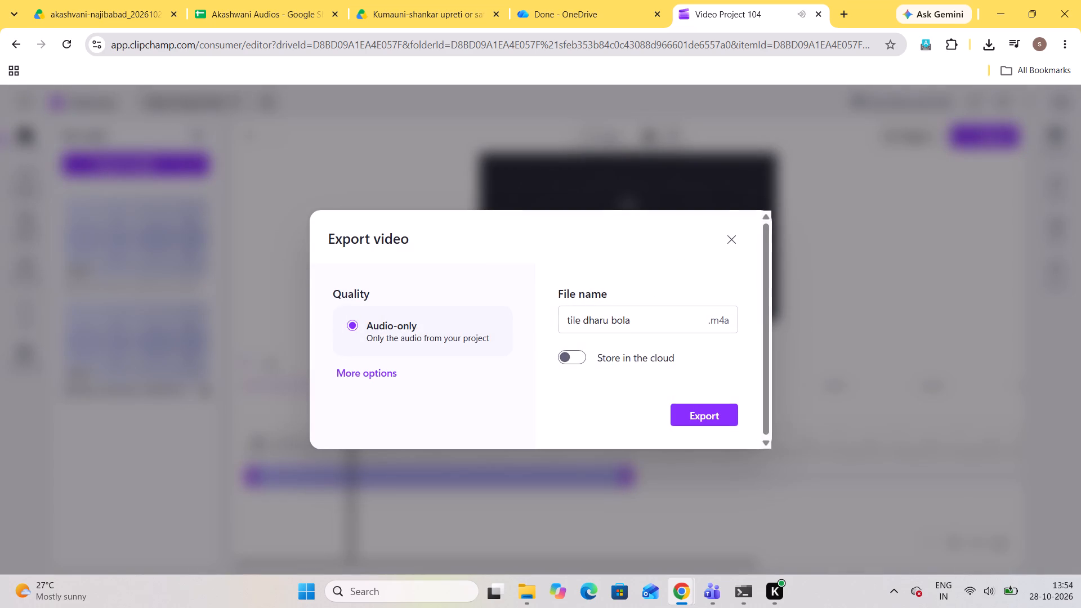
{"action": "left_click_drag", "start_coordinate": [635, 320], "coordinate": [555, 311]}
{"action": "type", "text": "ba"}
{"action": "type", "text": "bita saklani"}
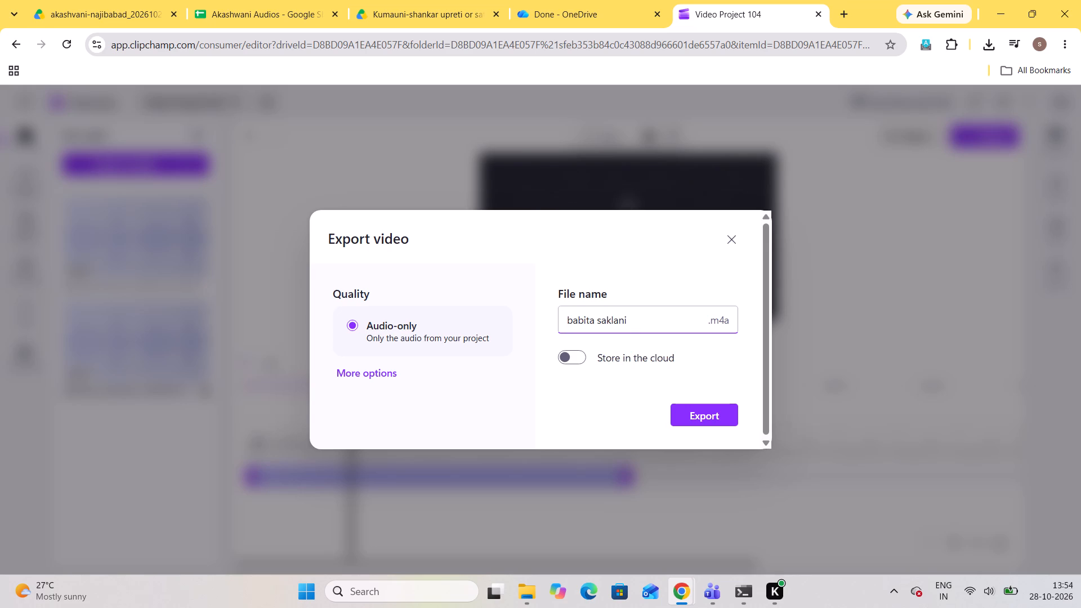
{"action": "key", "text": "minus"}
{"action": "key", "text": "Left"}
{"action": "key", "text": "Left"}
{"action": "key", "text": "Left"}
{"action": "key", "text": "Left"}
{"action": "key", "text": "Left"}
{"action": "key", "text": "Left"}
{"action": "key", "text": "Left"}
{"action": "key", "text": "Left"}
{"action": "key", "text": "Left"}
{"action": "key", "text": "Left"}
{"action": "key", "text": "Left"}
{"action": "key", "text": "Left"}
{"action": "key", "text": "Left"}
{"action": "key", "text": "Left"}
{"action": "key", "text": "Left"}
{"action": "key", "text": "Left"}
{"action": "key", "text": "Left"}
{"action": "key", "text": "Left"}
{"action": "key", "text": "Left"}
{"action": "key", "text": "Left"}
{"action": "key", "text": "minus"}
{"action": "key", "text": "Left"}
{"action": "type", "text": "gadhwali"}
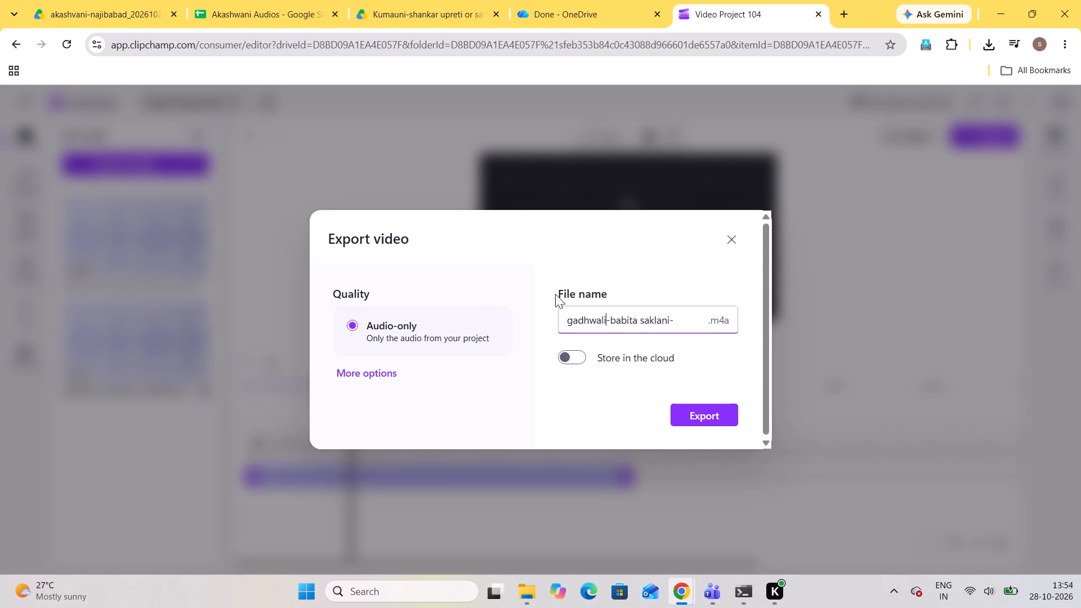
{"action": "left_click", "coordinate": [516, 164]}
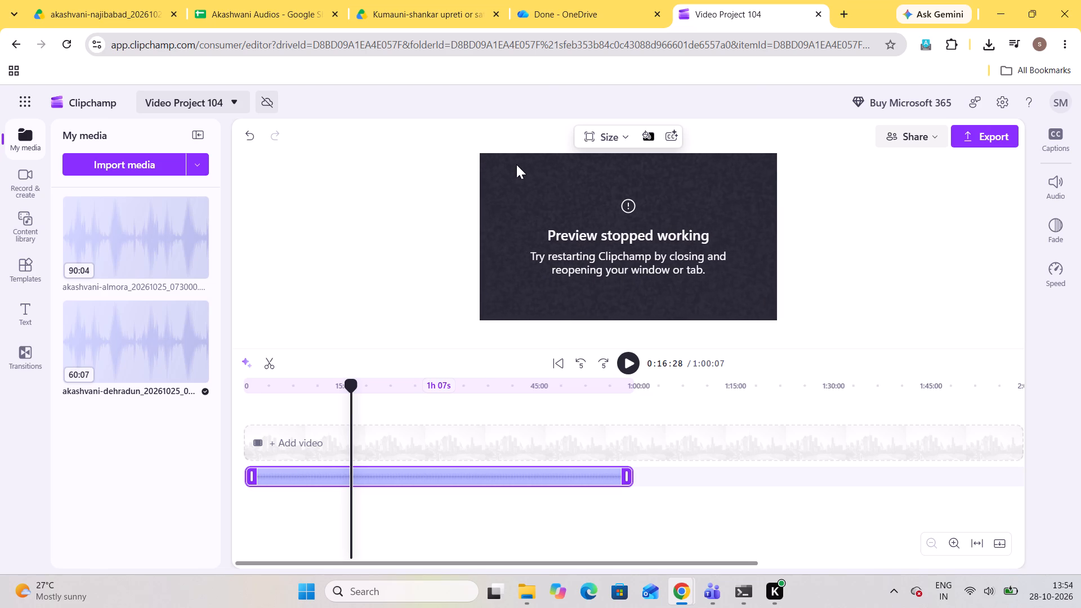
Split the Dehradun audio clip at 16:28.
{"action": "left_click", "coordinate": [273, 366]}
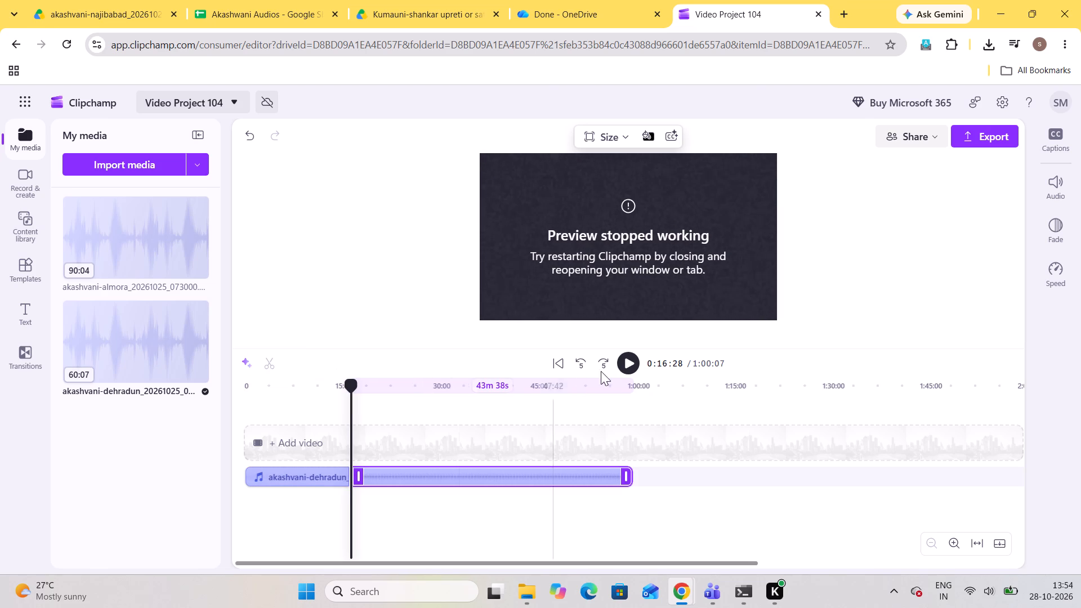
Listen to the audio from the 16:28 split point for about 30 seconds.
{"action": "left_click", "coordinate": [626, 363]}
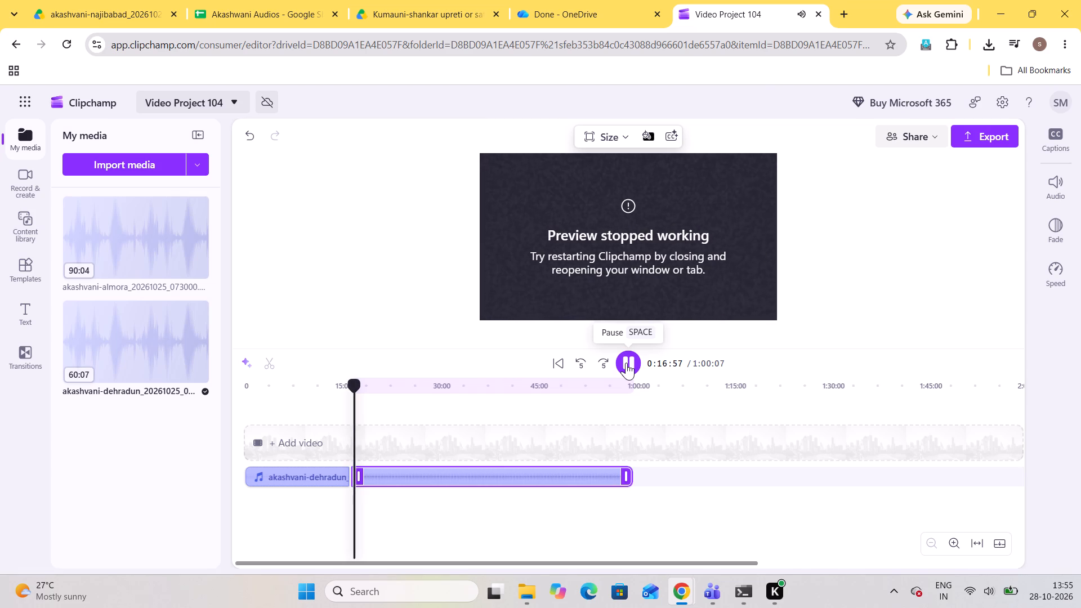
Reopen the export settings and complete the file name by appending bijula.
{"action": "left_click", "coordinate": [997, 143]}
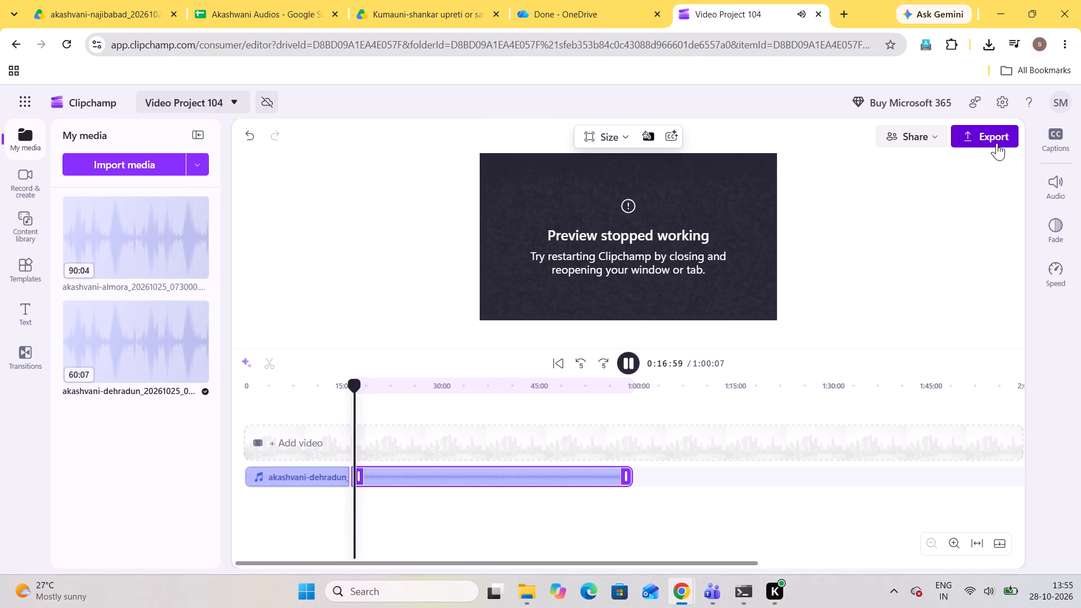
{"action": "left_click", "coordinate": [678, 320]}
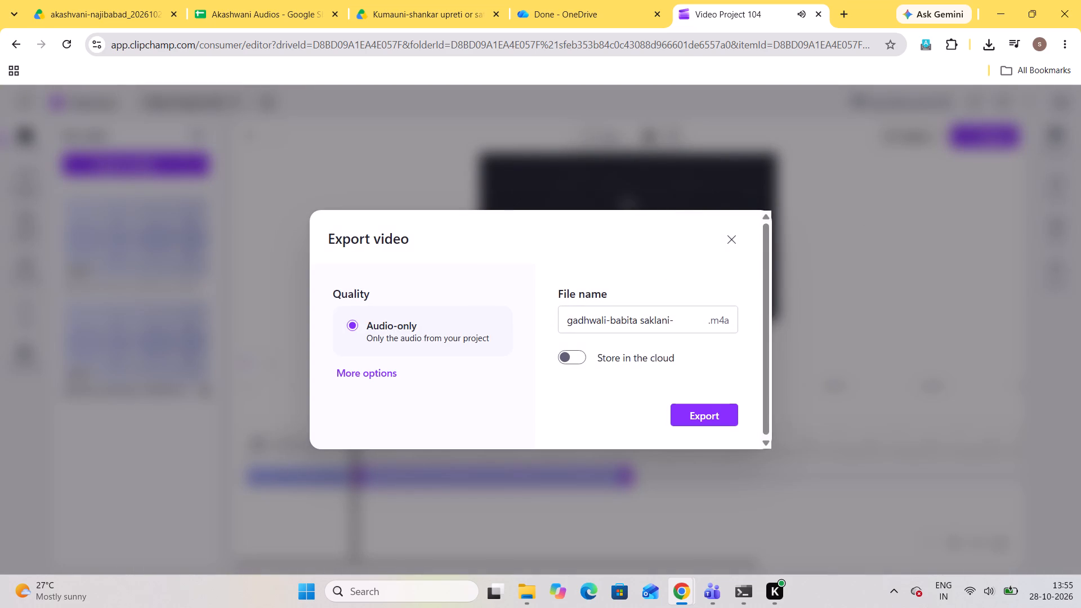
{"action": "type", "text": "bijula"}
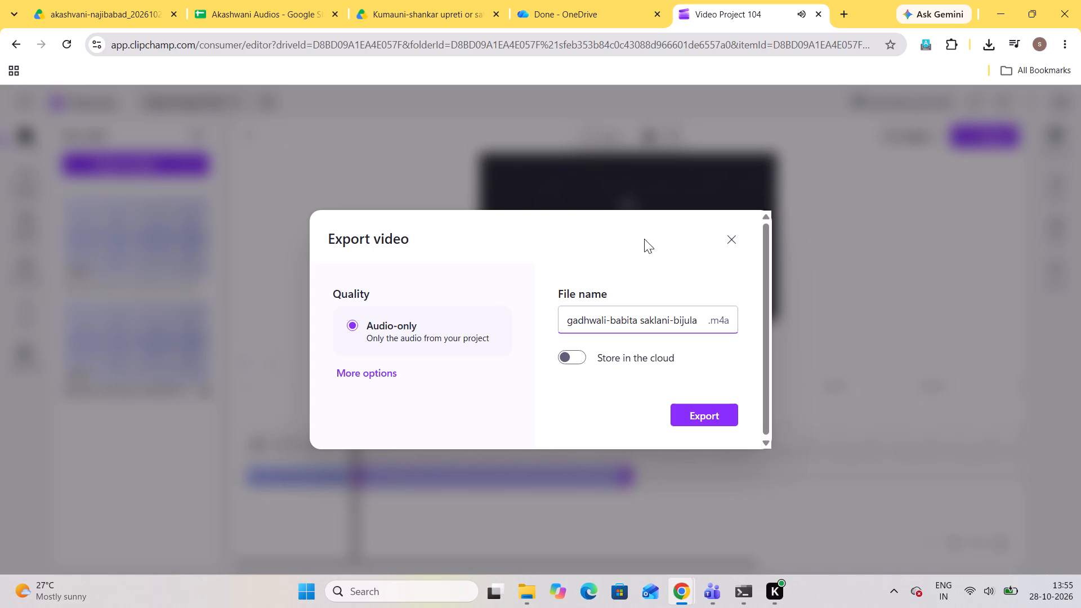
Leave the export settings and sample the Dehradun audio between about 18:18 and 27:46 to locate the segment's end.
{"action": "left_click", "coordinate": [600, 168]}
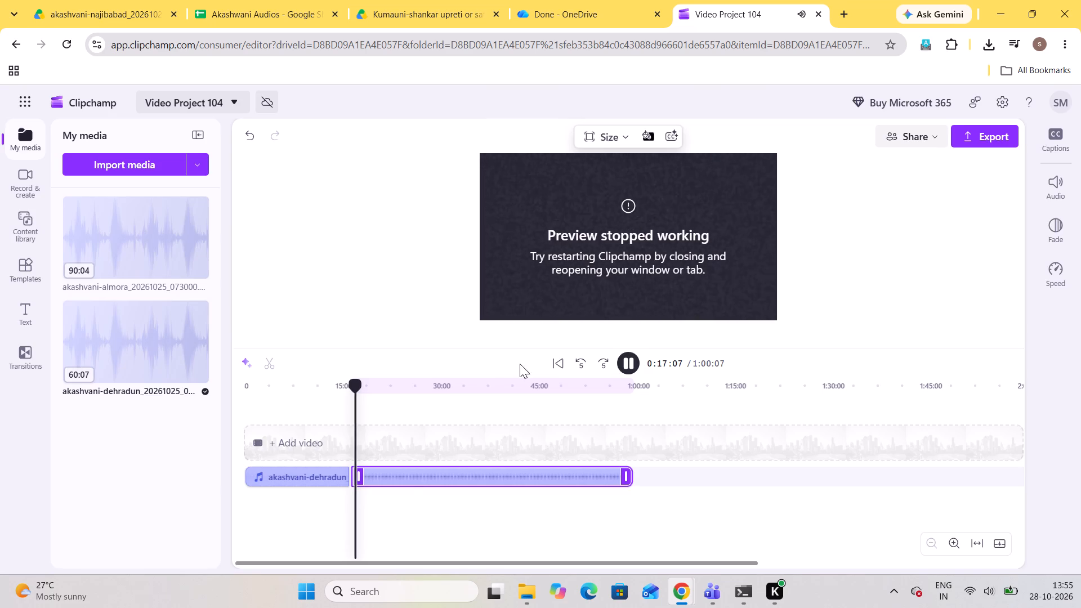
{"action": "left_click", "coordinate": [363, 385]}
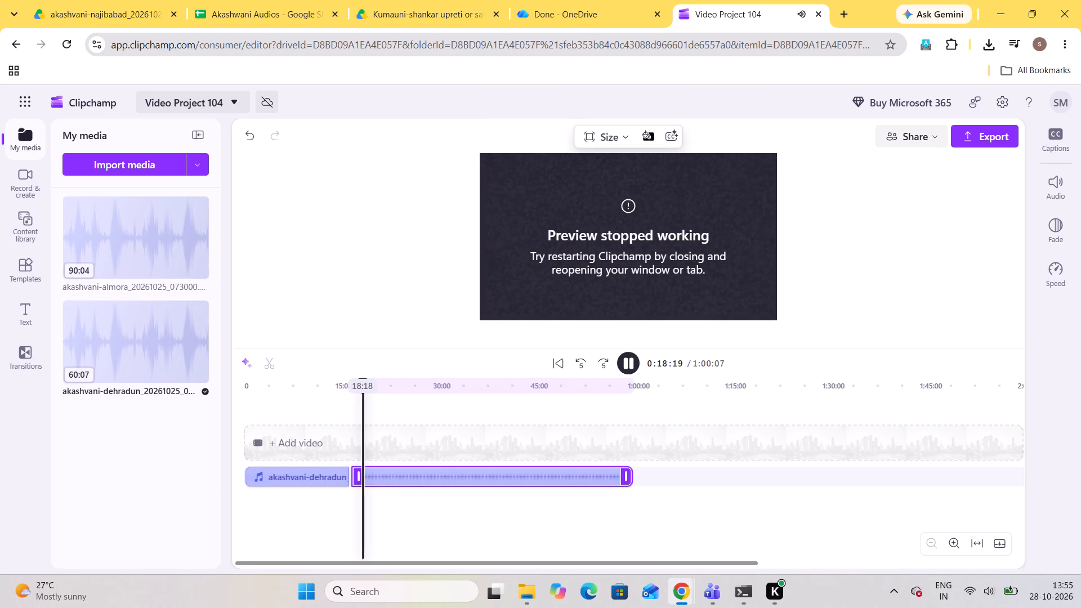
{"action": "left_click", "coordinate": [368, 388]}
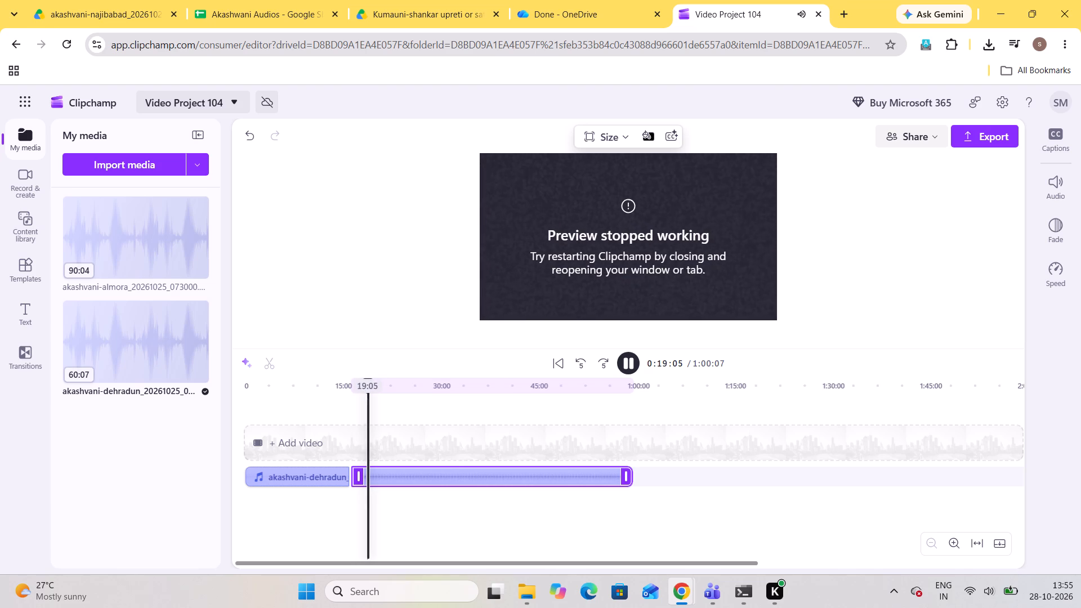
{"action": "left_click", "coordinate": [373, 388]}
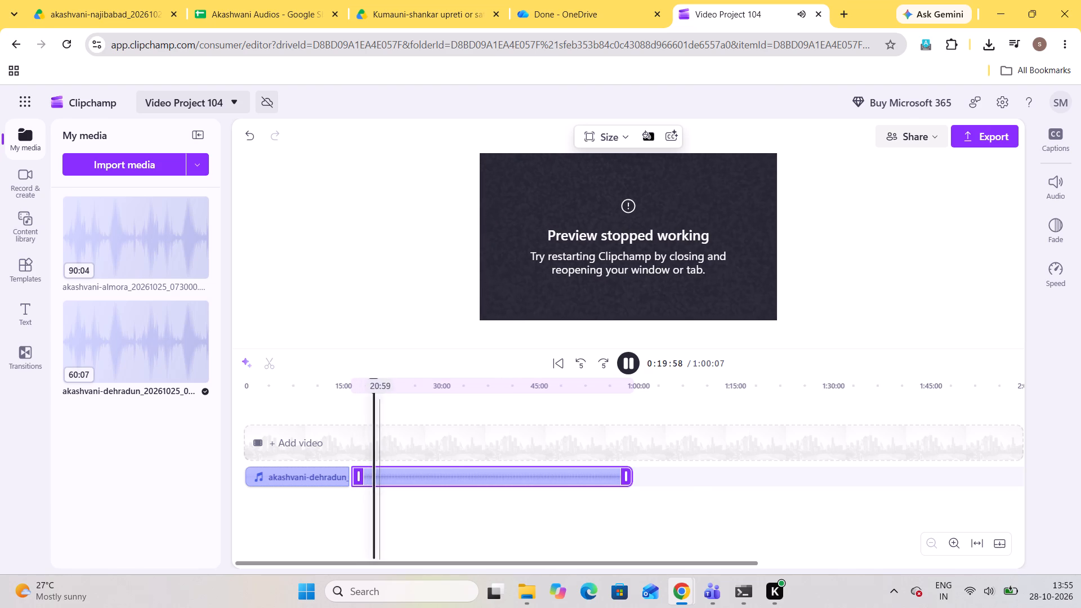
{"action": "left_click", "coordinate": [381, 388]}
{"action": "left_click", "coordinate": [391, 388]}
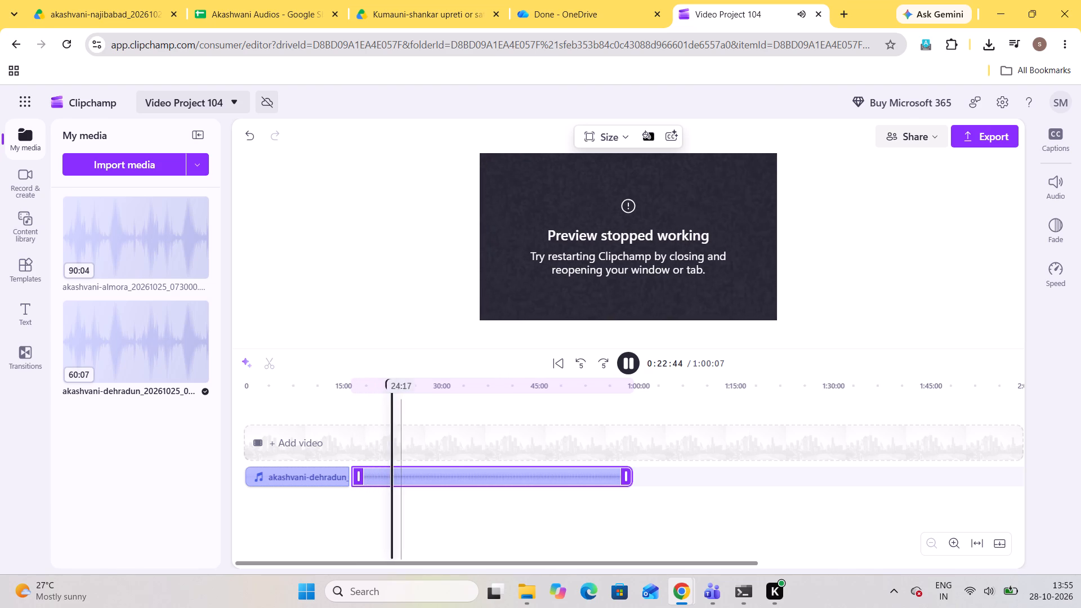
{"action": "left_click", "coordinate": [401, 387]}
{"action": "left_click", "coordinate": [424, 382]}
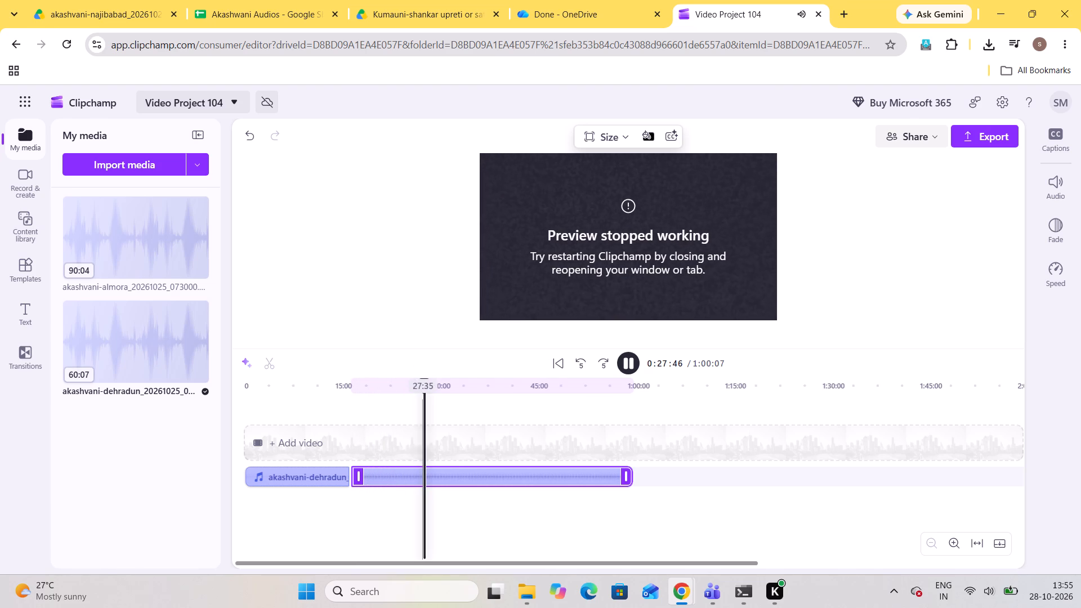
{"action": "left_click", "coordinate": [416, 379]}
{"action": "left_click", "coordinate": [413, 381]}
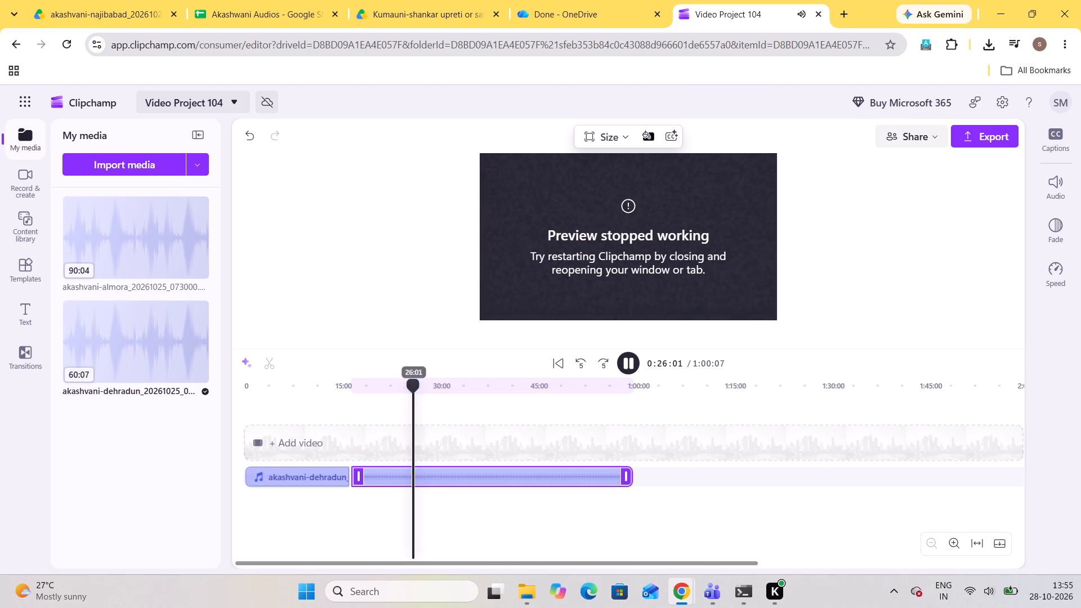
{"action": "left_click", "coordinate": [408, 382]}
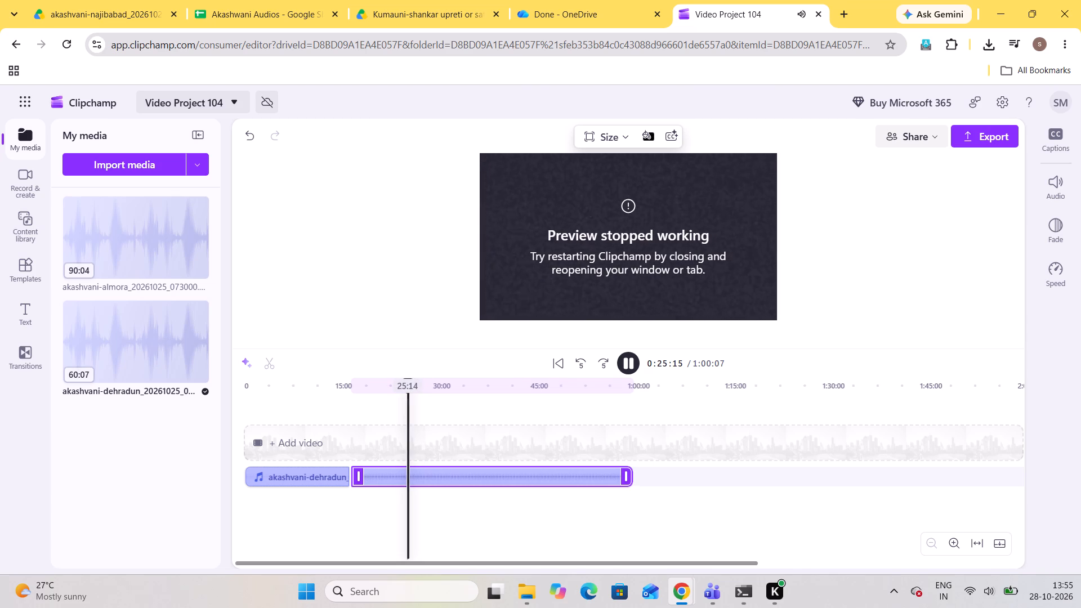
{"action": "left_click", "coordinate": [401, 383]}
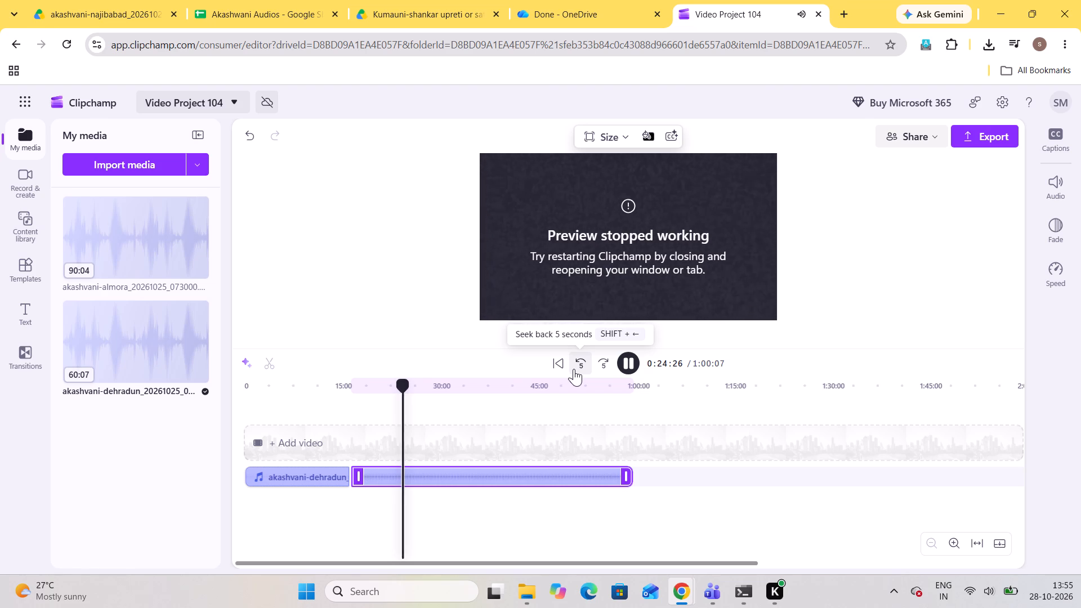
Fine-tune the end point in five-second jumps, pause playback, and split the Dehradun audio clip at 24:56.
{"action": "left_click", "coordinate": [605, 366]}
{"action": "left_click", "coordinate": [605, 366]}
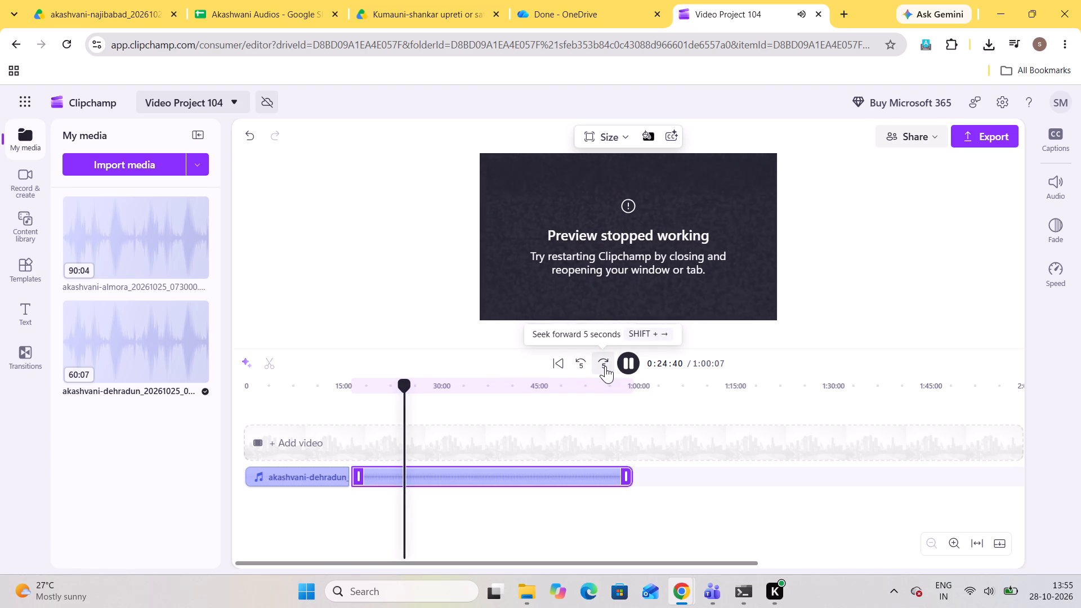
{"action": "left_click", "coordinate": [605, 366]}
{"action": "left_click", "coordinate": [605, 366]}
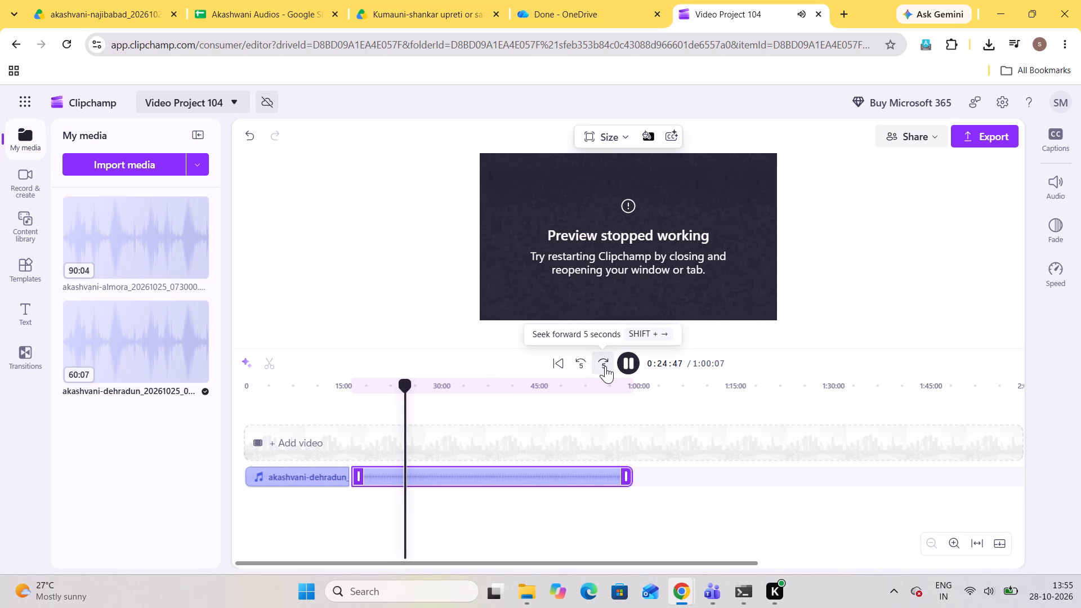
{"action": "triple_click", "coordinate": [605, 366]}
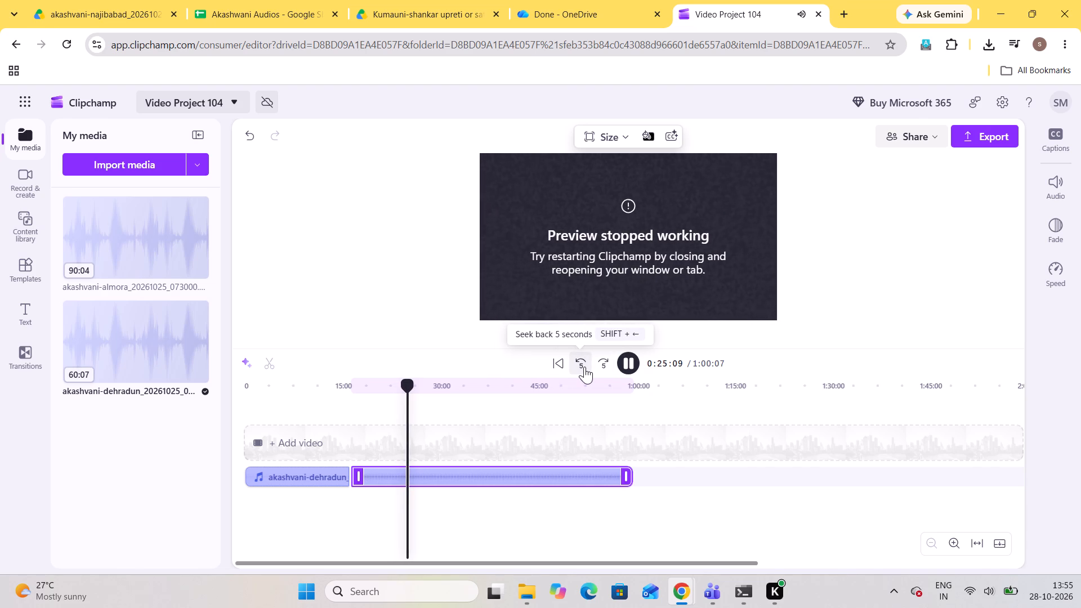
{"action": "double_click", "coordinate": [584, 366]}
{"action": "left_click", "coordinate": [584, 366]}
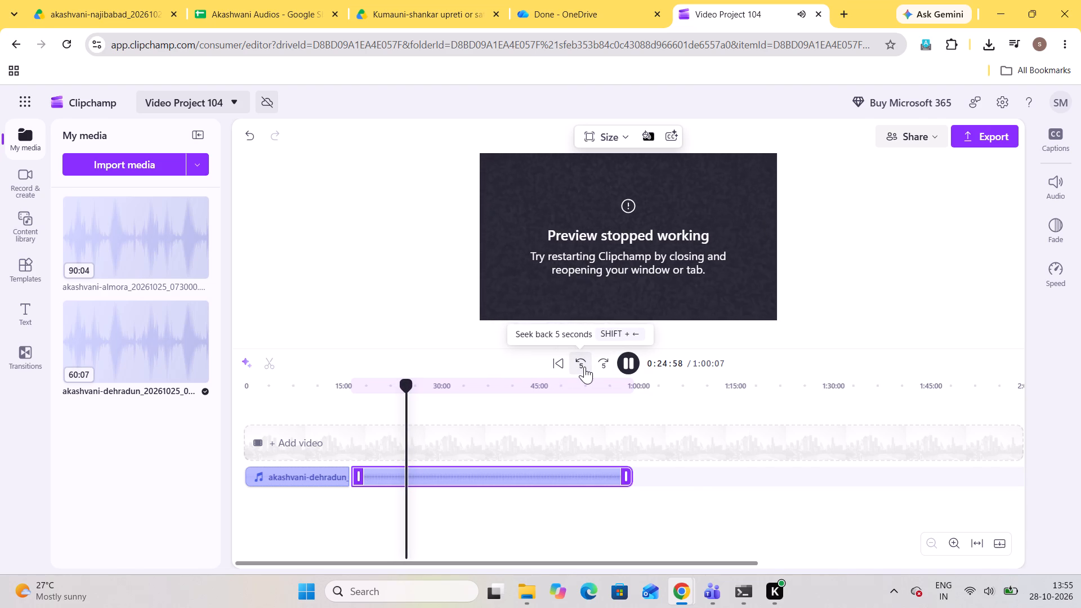
{"action": "left_click", "coordinate": [584, 366]}
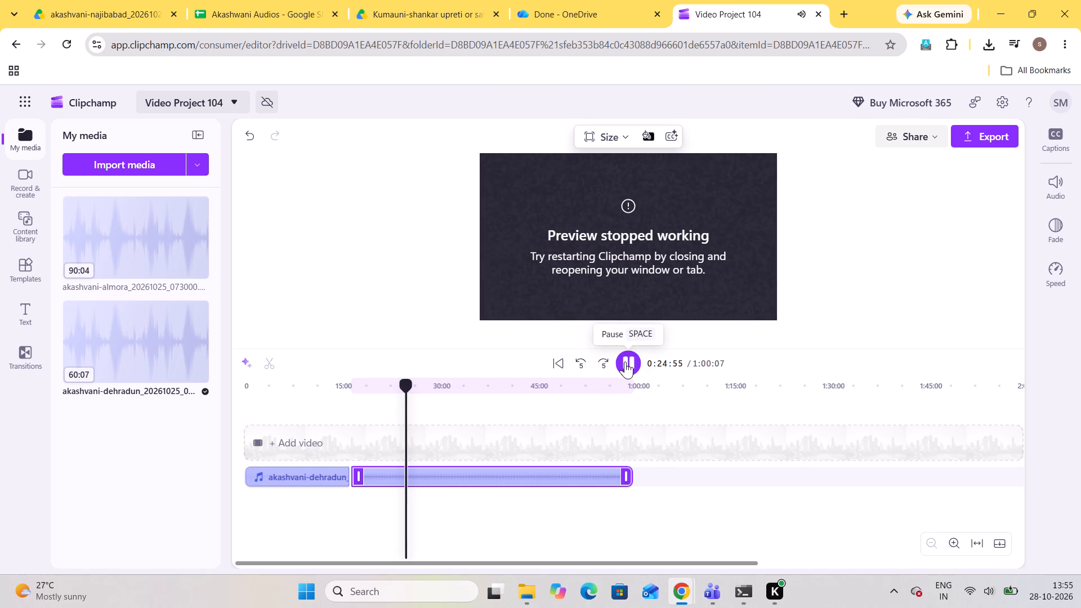
{"action": "left_click", "coordinate": [625, 361]}
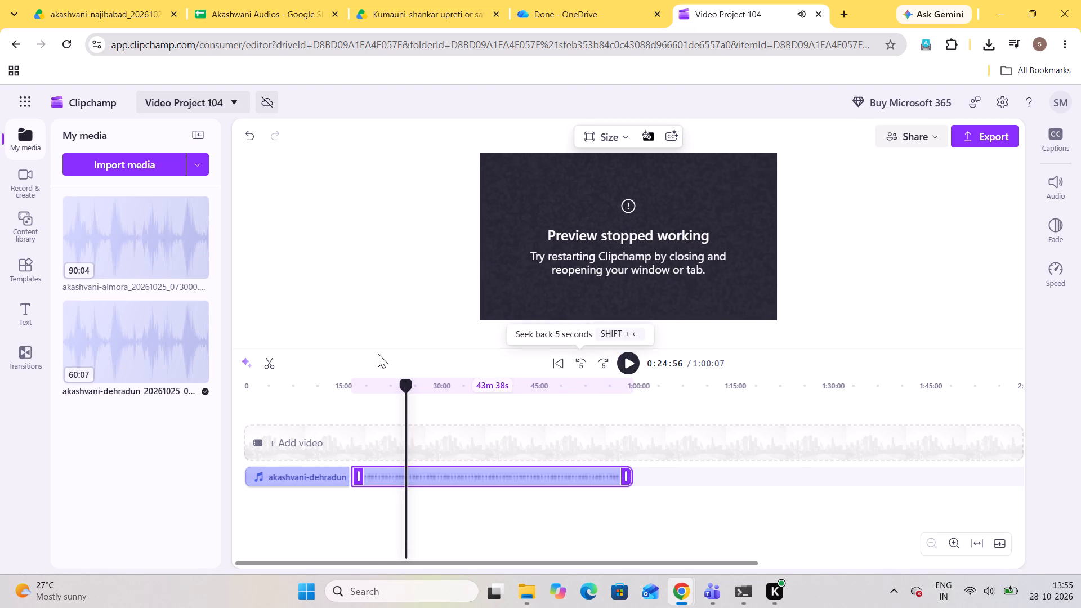
{"action": "left_click", "coordinate": [274, 356]}
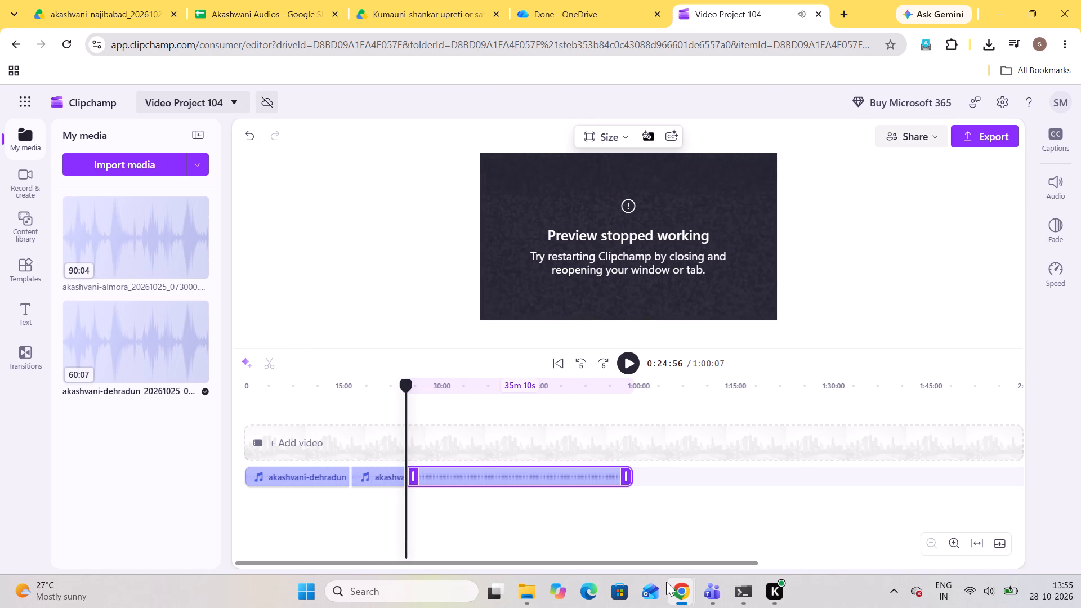
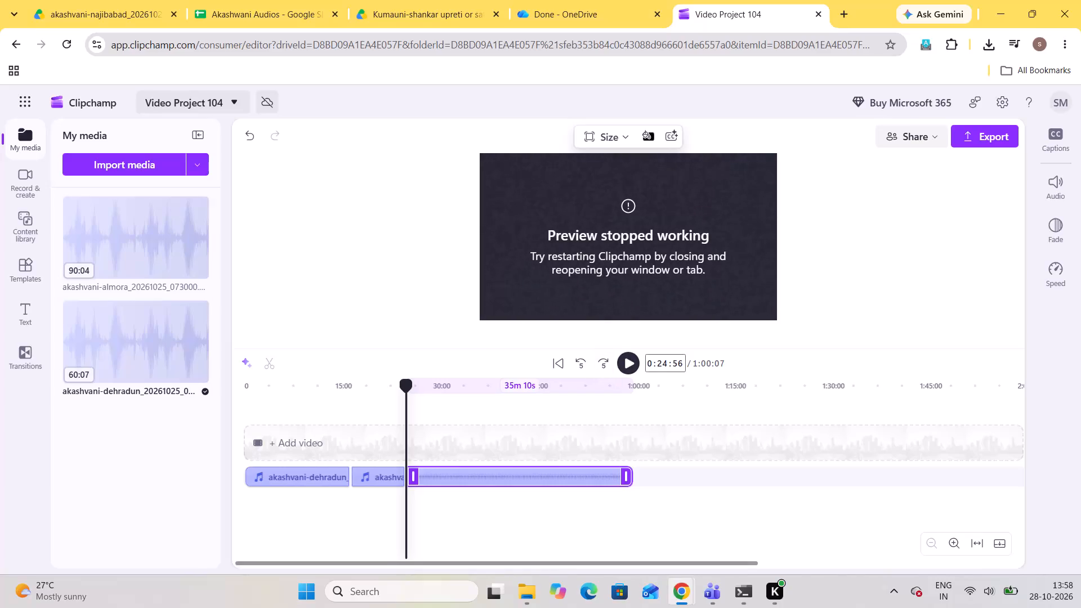
Listen to the Dehradun audio from the 24:56 split point for about 15 seconds, and pause playback.
{"action": "left_click", "coordinate": [634, 361]}
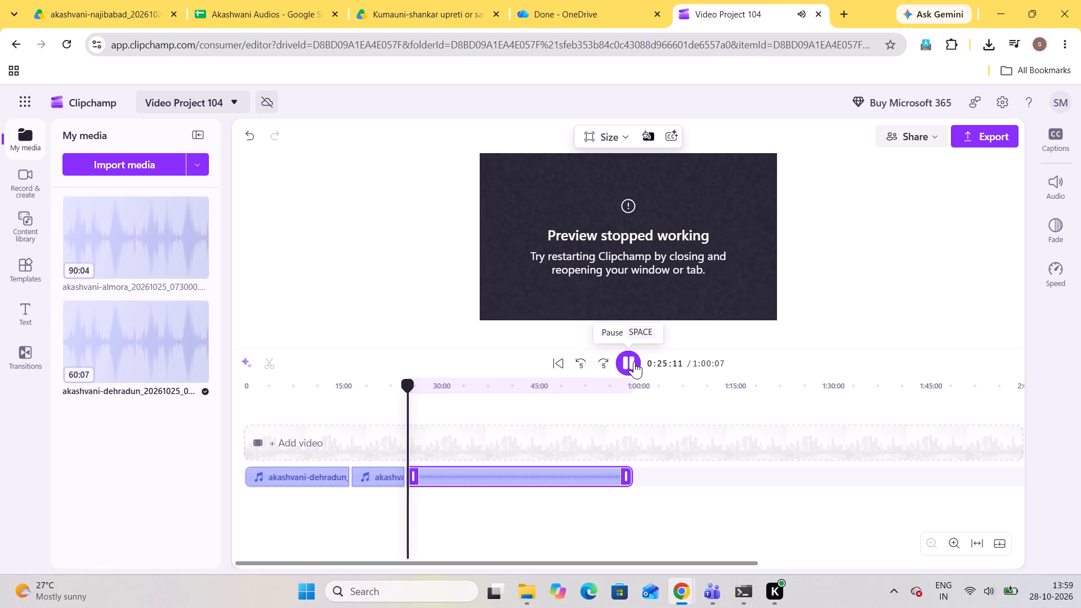
{"action": "left_click", "coordinate": [634, 361]}
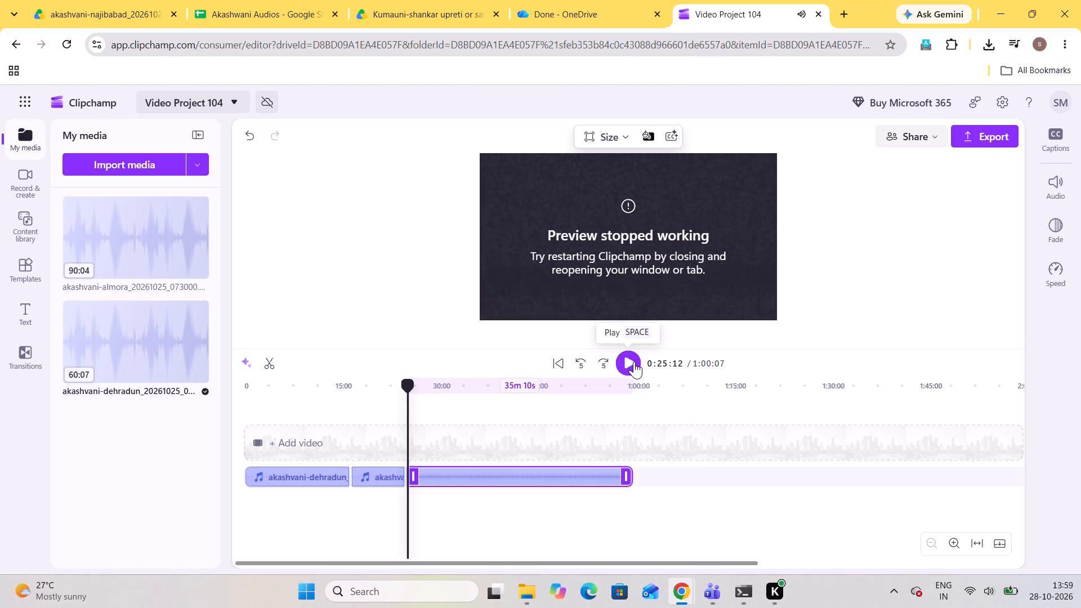
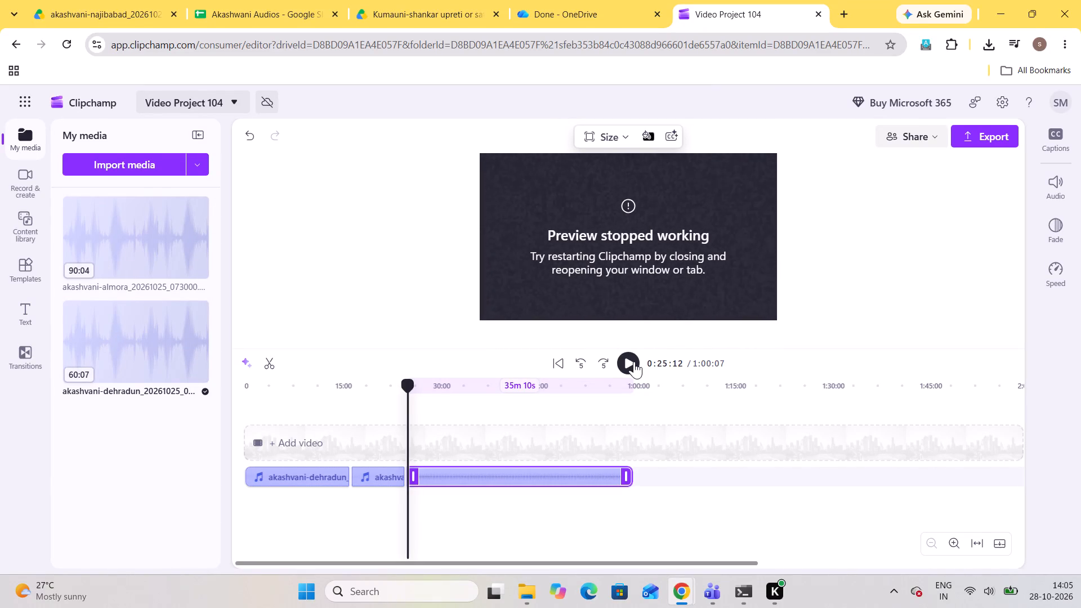
Listen through the Dehradun audio from about 23:47 to 25:45 and split the clip at 25:41.
{"action": "key", "text": "space"}
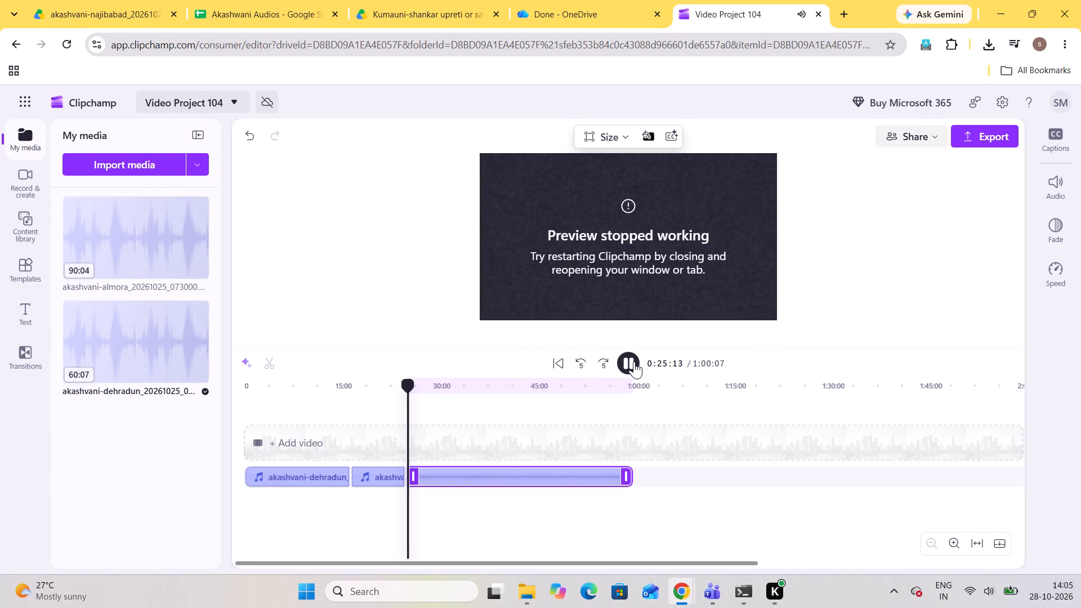
{"action": "left_click", "coordinate": [398, 405]}
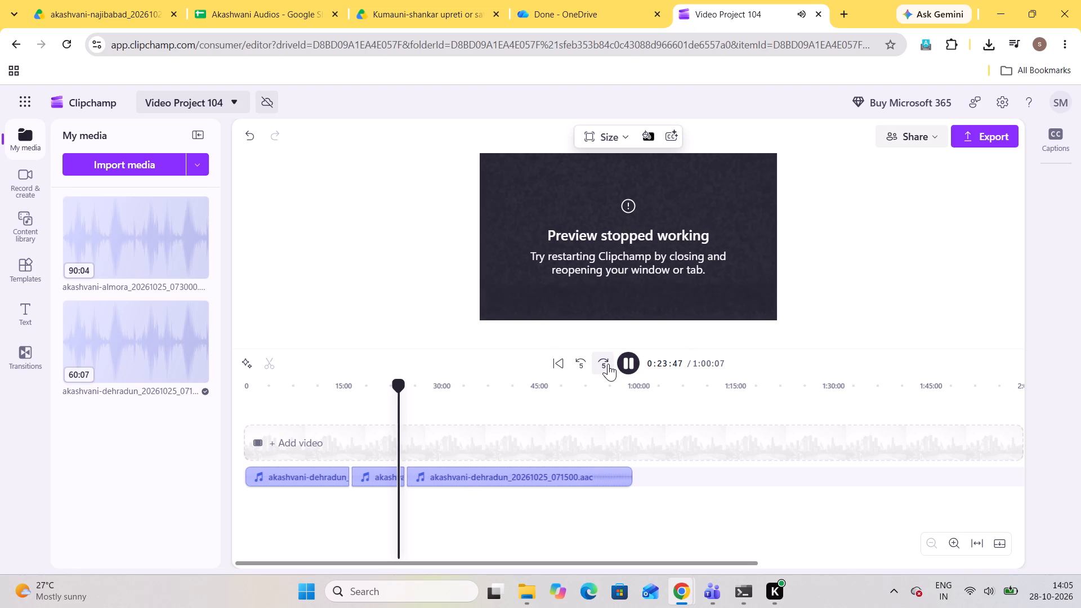
{"action": "triple_click", "coordinate": [608, 364]}
{"action": "triple_click", "coordinate": [608, 364]}
{"action": "triple_click", "coordinate": [608, 364]}
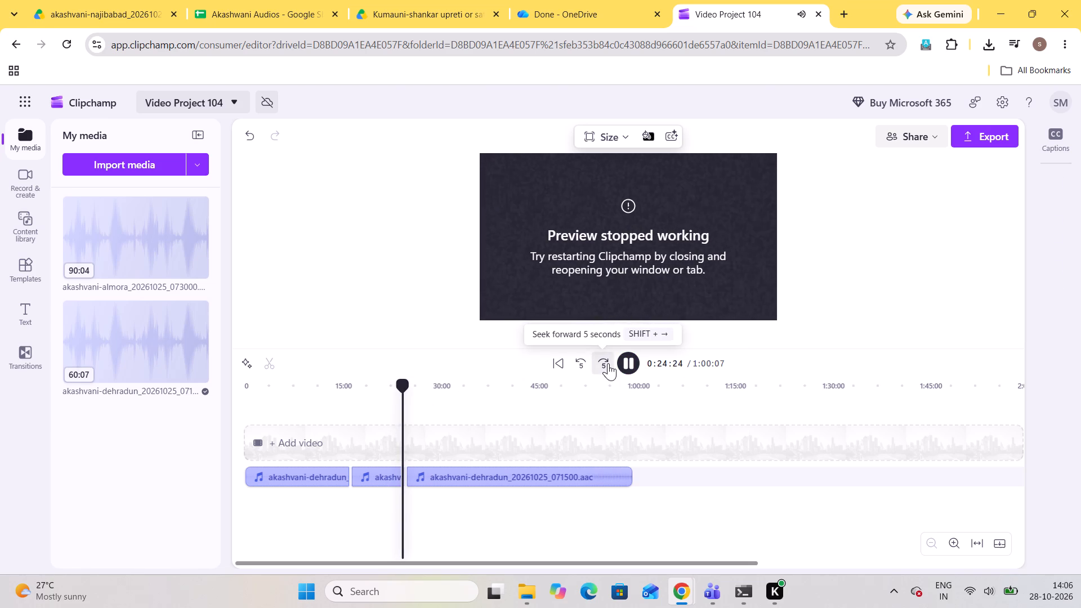
{"action": "double_click", "coordinate": [607, 363]}
{"action": "left_click", "coordinate": [606, 363]}
{"action": "left_click", "coordinate": [606, 363]}
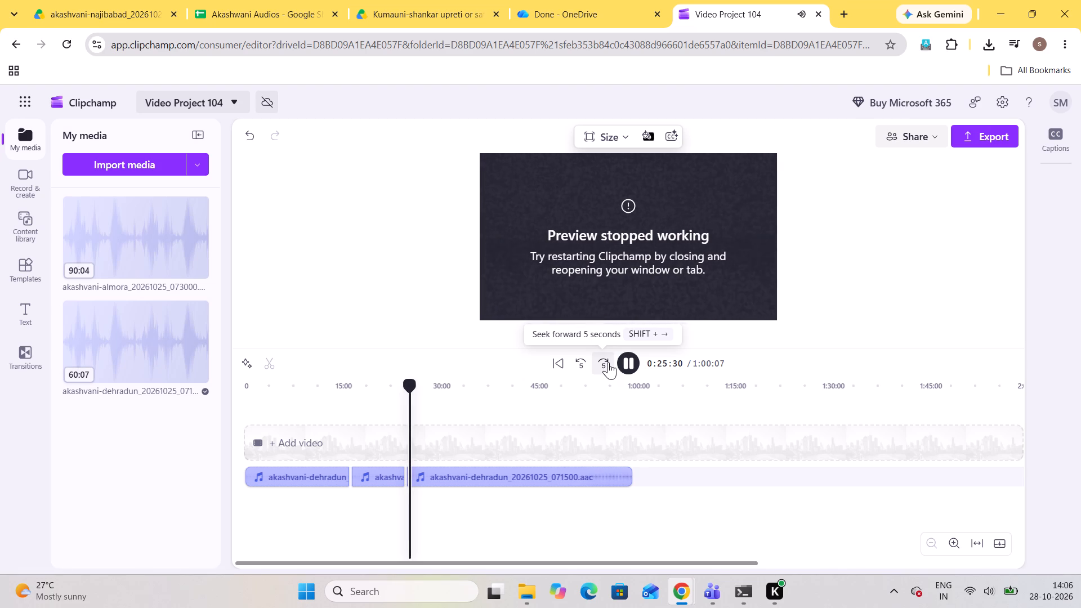
{"action": "key", "text": "space"}
{"action": "key", "text": "space"}
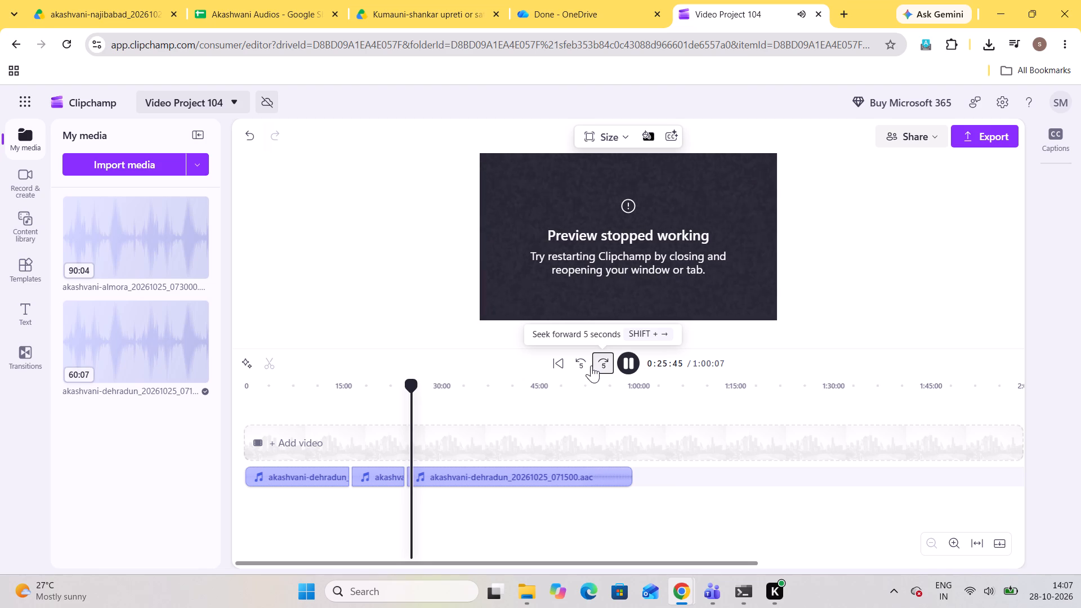
{"action": "double_click", "coordinate": [584, 359]}
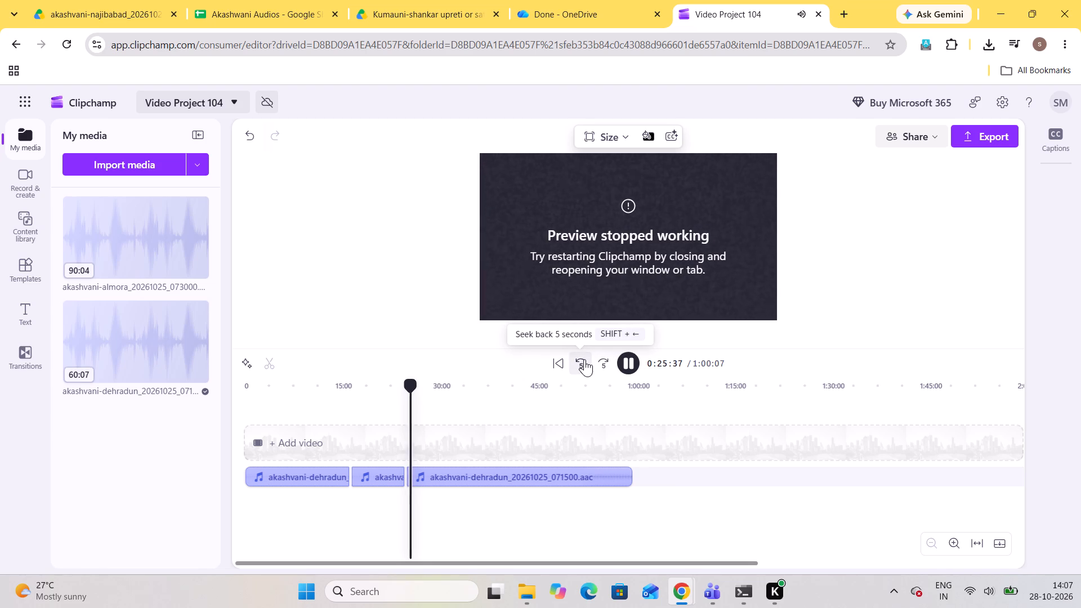
{"action": "left_click", "coordinate": [626, 365]}
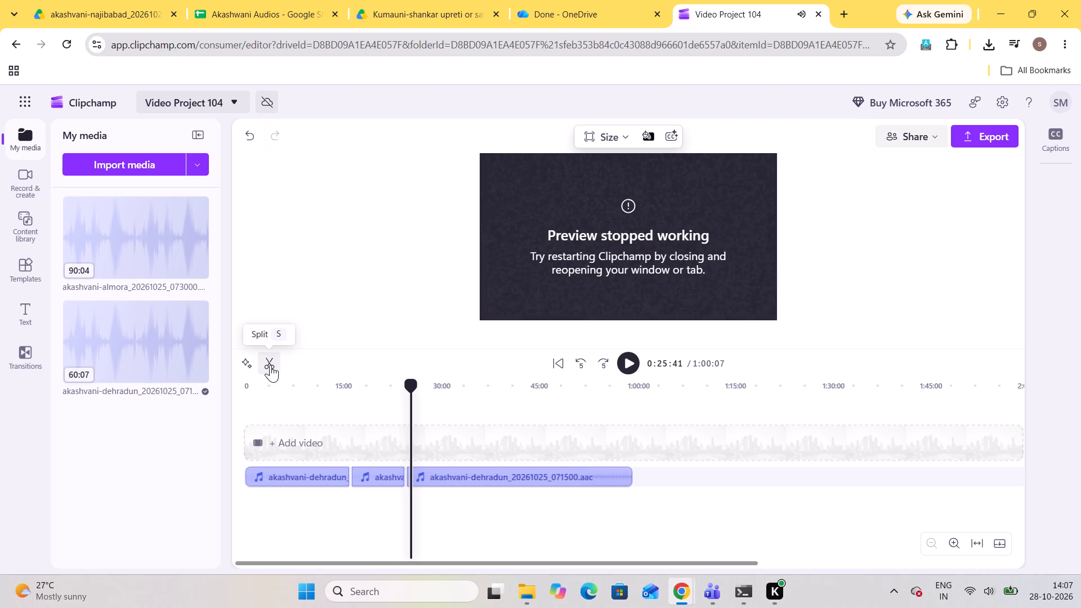
{"action": "left_click", "coordinate": [270, 365]}
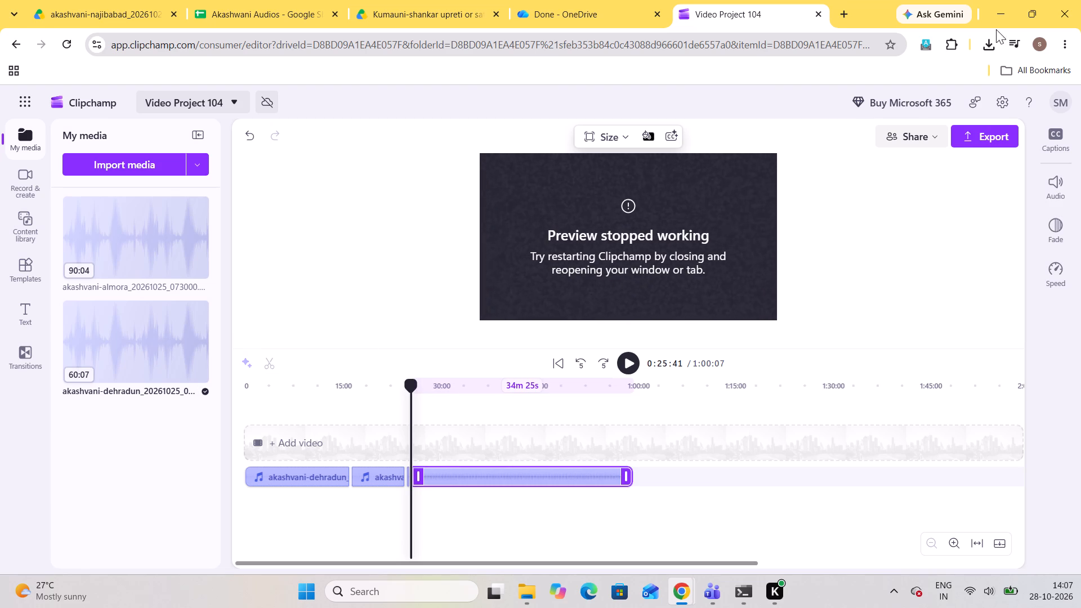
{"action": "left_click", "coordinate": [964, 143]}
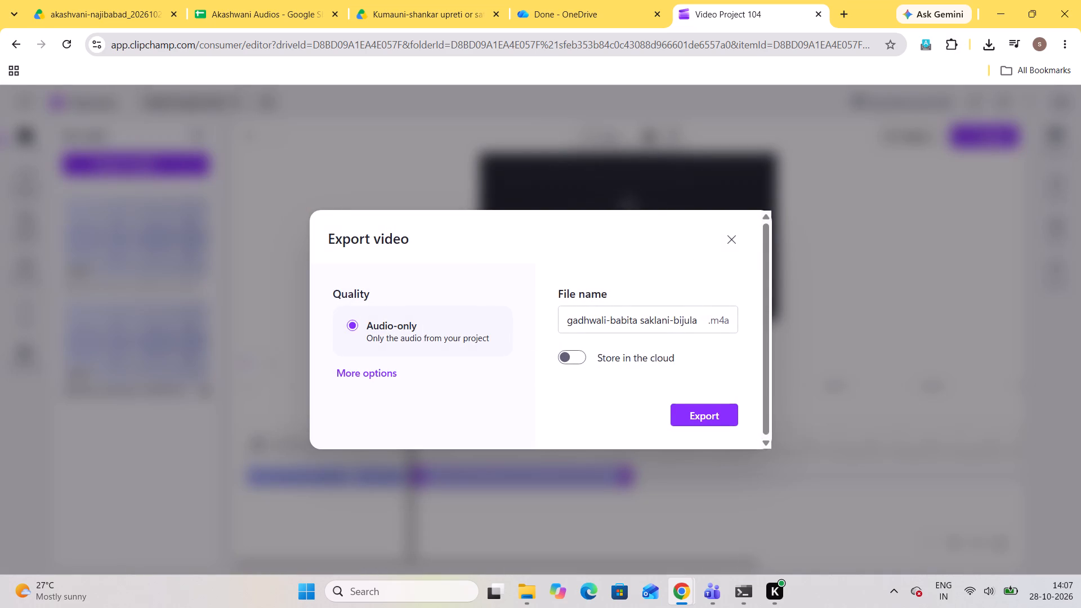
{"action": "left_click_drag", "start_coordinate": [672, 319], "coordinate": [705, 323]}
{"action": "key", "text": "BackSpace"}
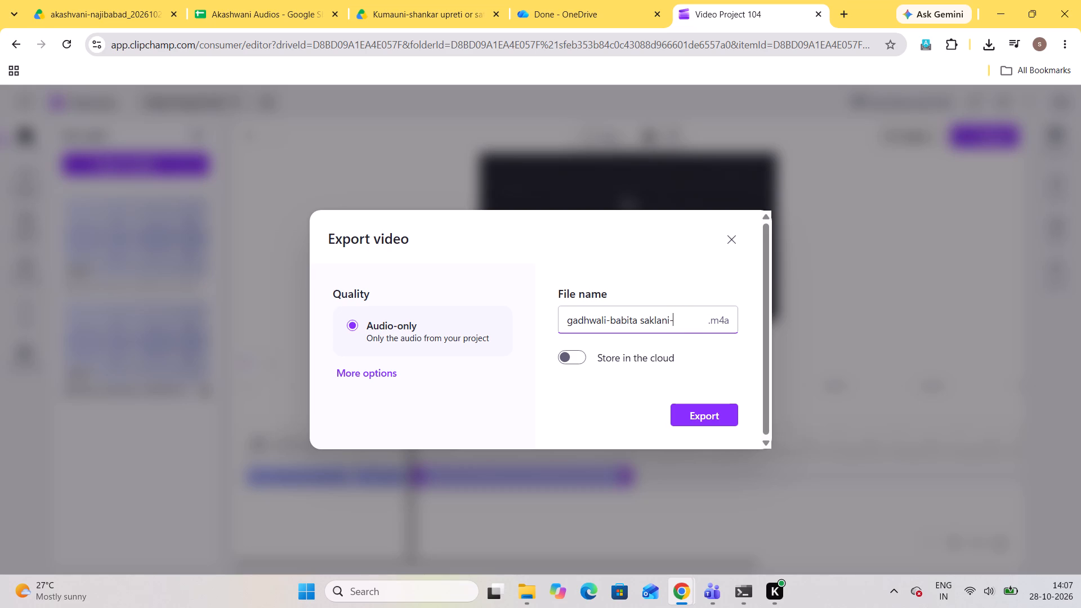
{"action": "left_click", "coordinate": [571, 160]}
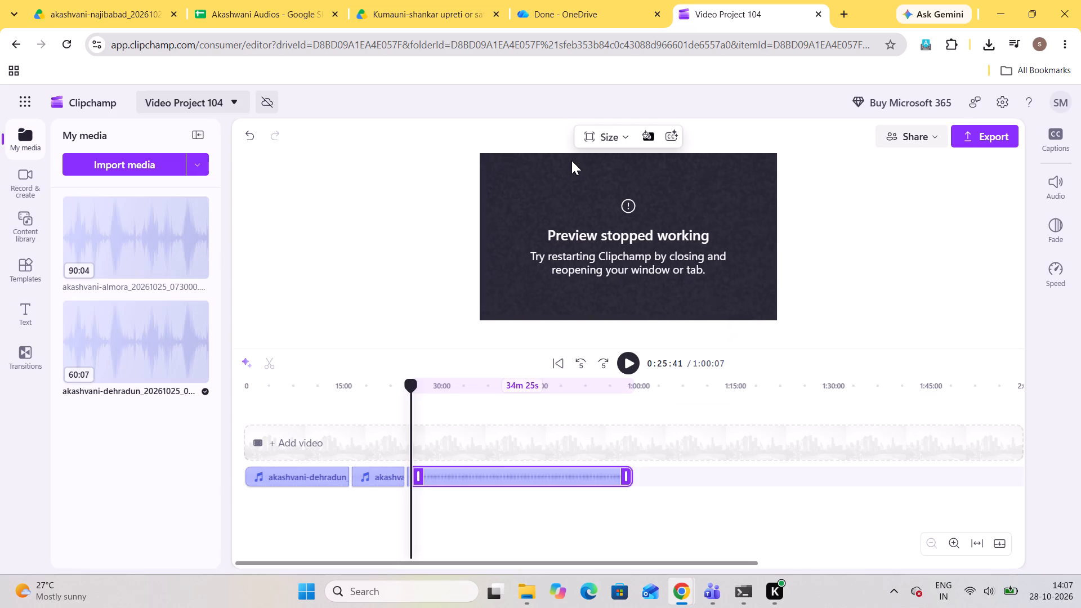
Listen to the Dehradun audio from the 25:41 split point.
{"action": "left_click", "coordinate": [629, 363]}
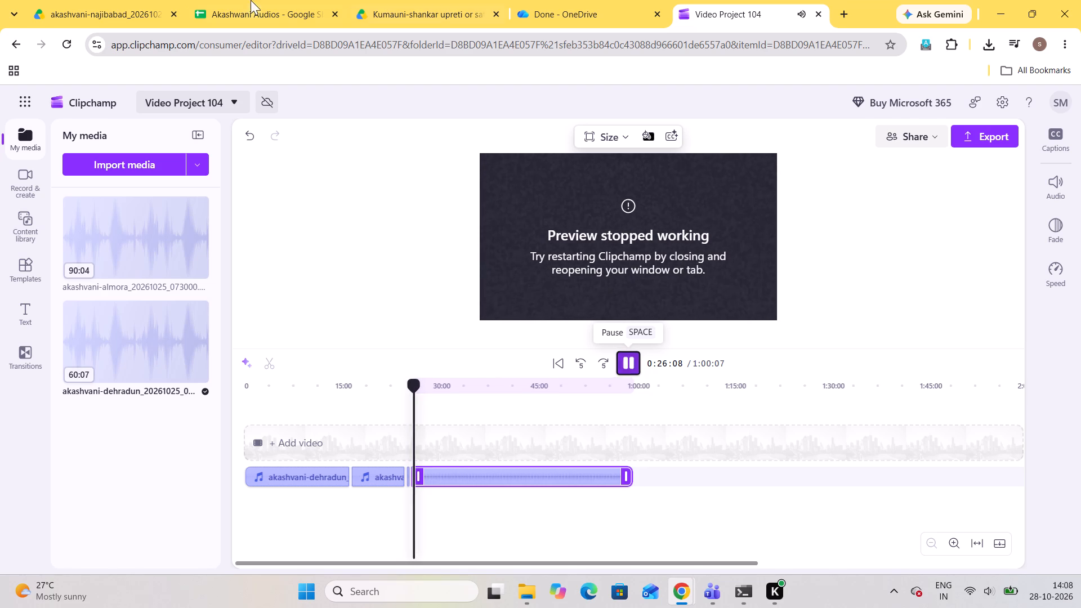
Switch to the Akashwani Audios spreadsheet, search its Almora sheet for "jham", and go through the matching songs.
{"action": "left_click", "coordinate": [387, 5]}
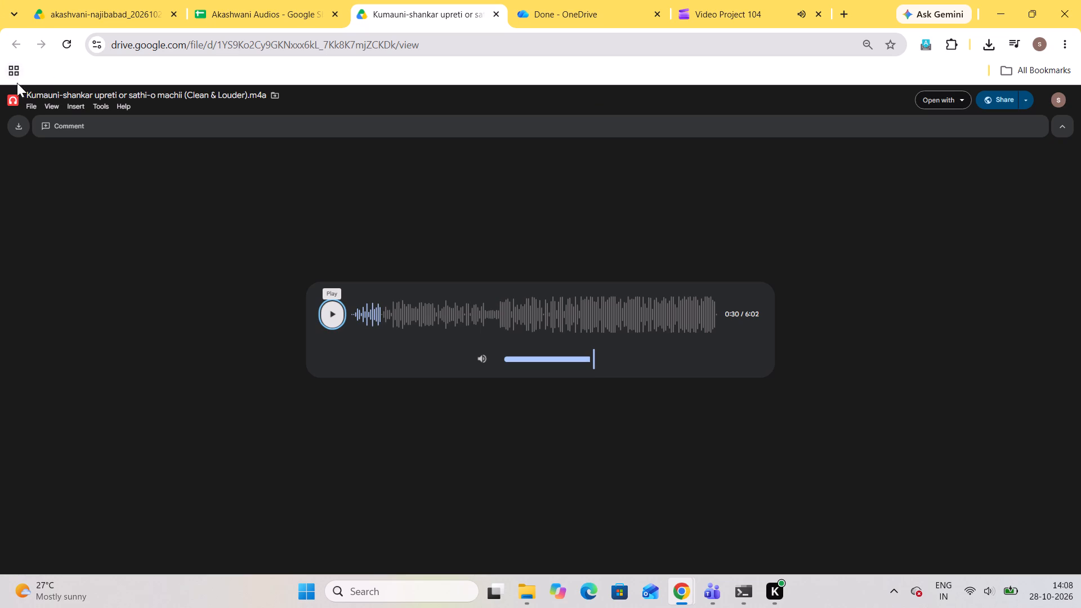
{"action": "left_click", "coordinate": [283, 10]}
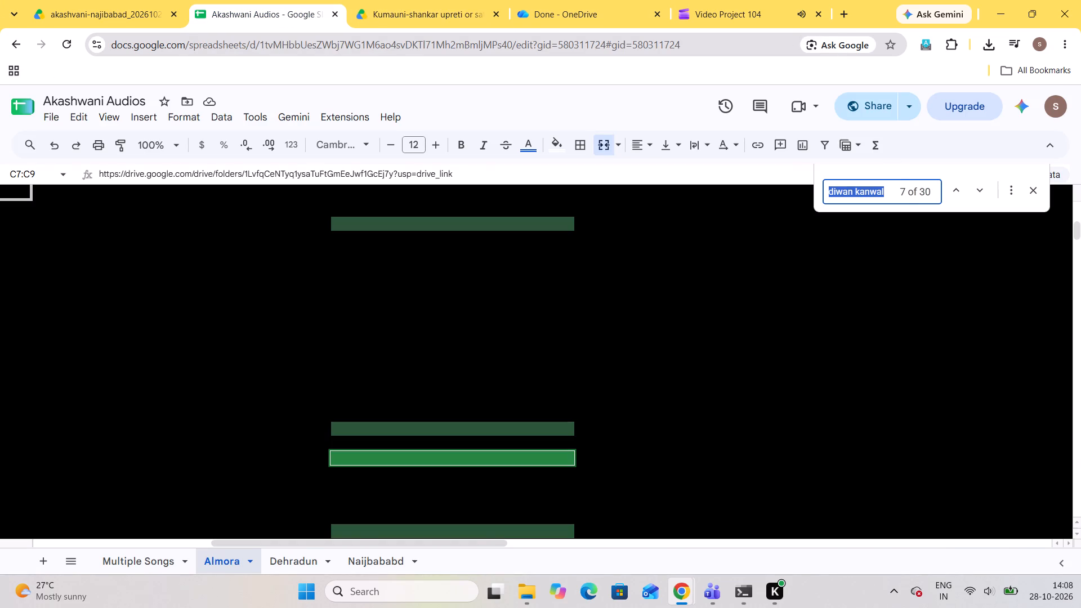
{"action": "type", "text": "jha"}
{"action": "type", "text": "mko"}
{"action": "key", "text": "BackSpace"}
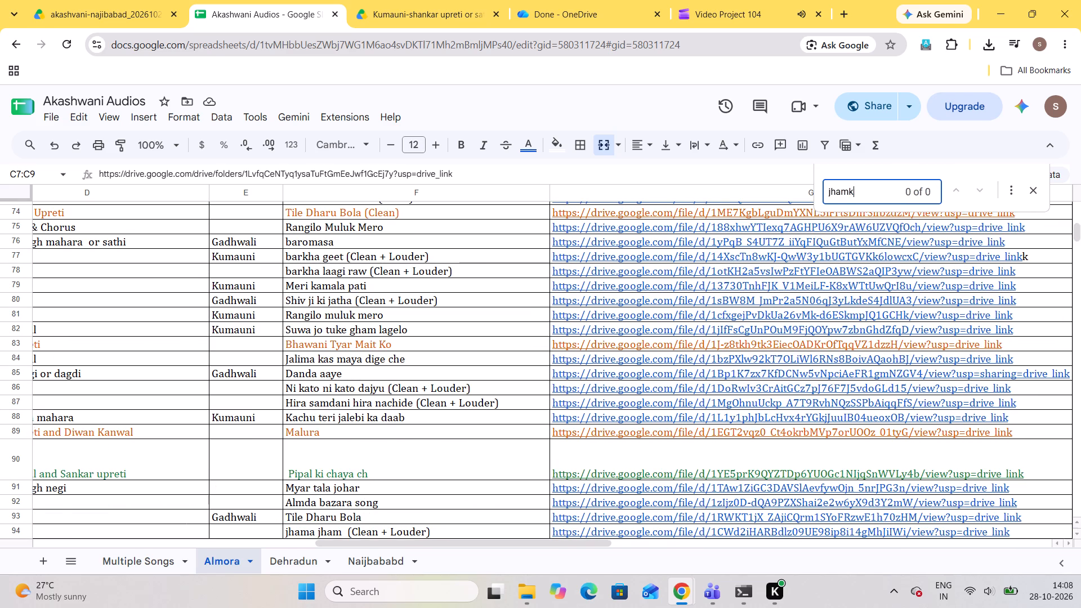
{"action": "key", "text": "BackSpace"}
{"action": "key", "text": "BackSpace"}
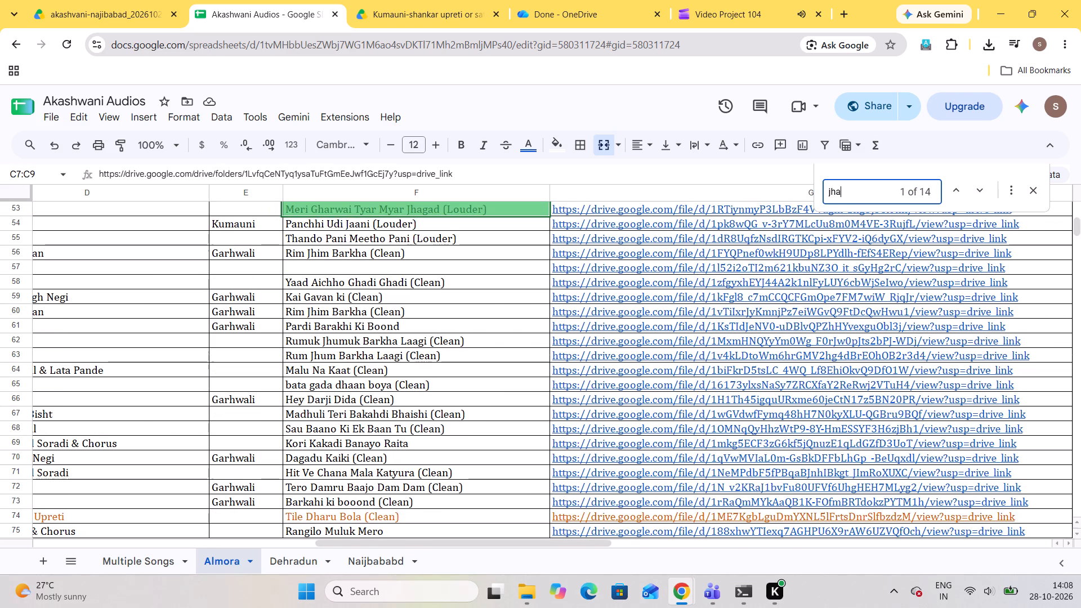
{"action": "key", "text": "m"}
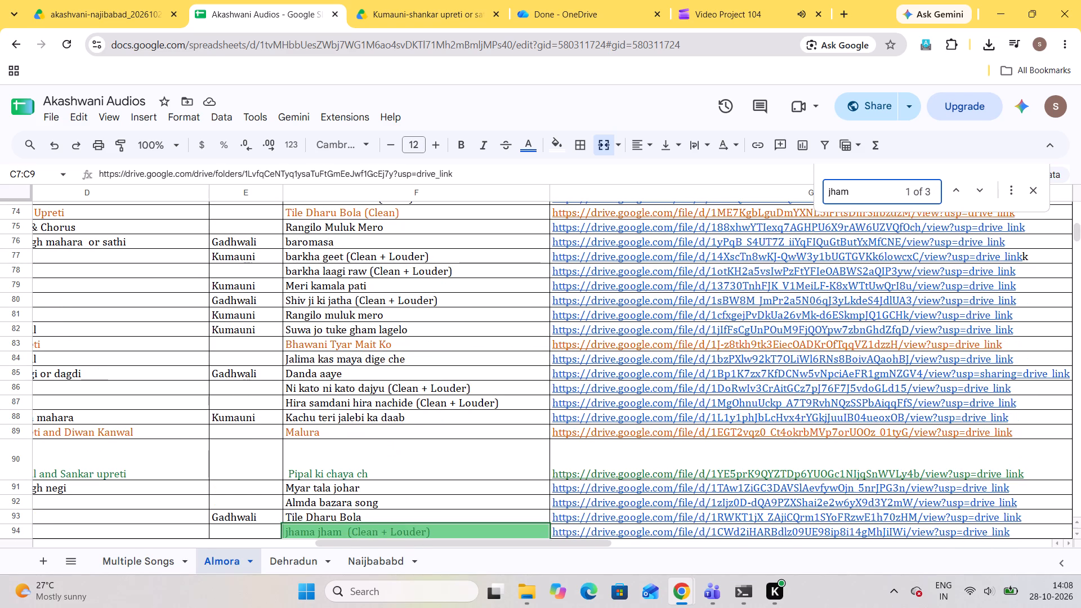
{"action": "left_click", "coordinate": [977, 198]}
{"action": "left_click", "coordinate": [977, 198]}
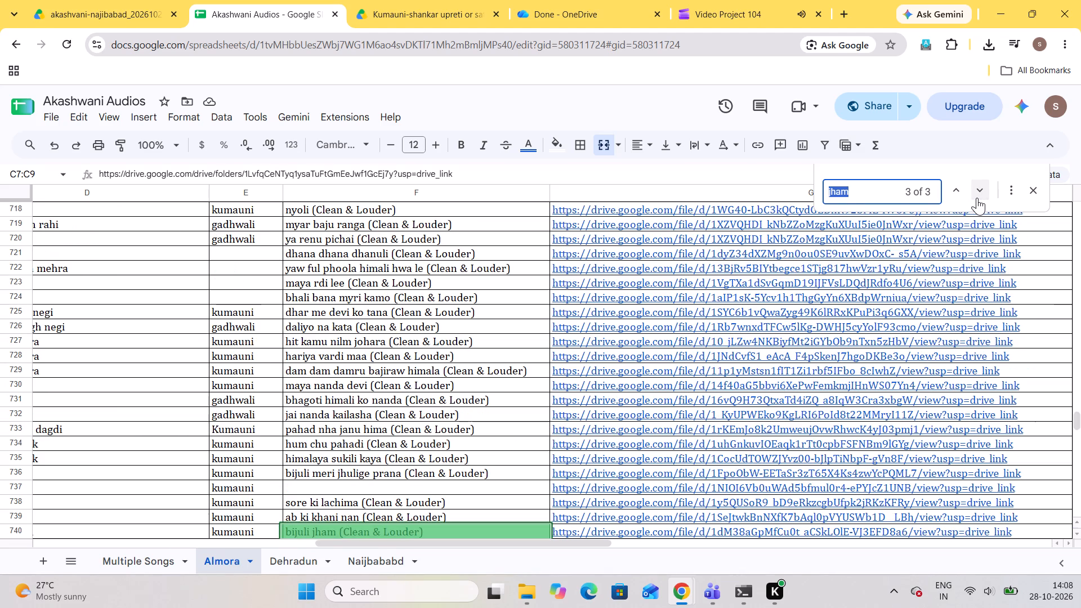
Search the Almora and Dehradun sheets for the singer "babita".
{"action": "type", "text": "babita"}
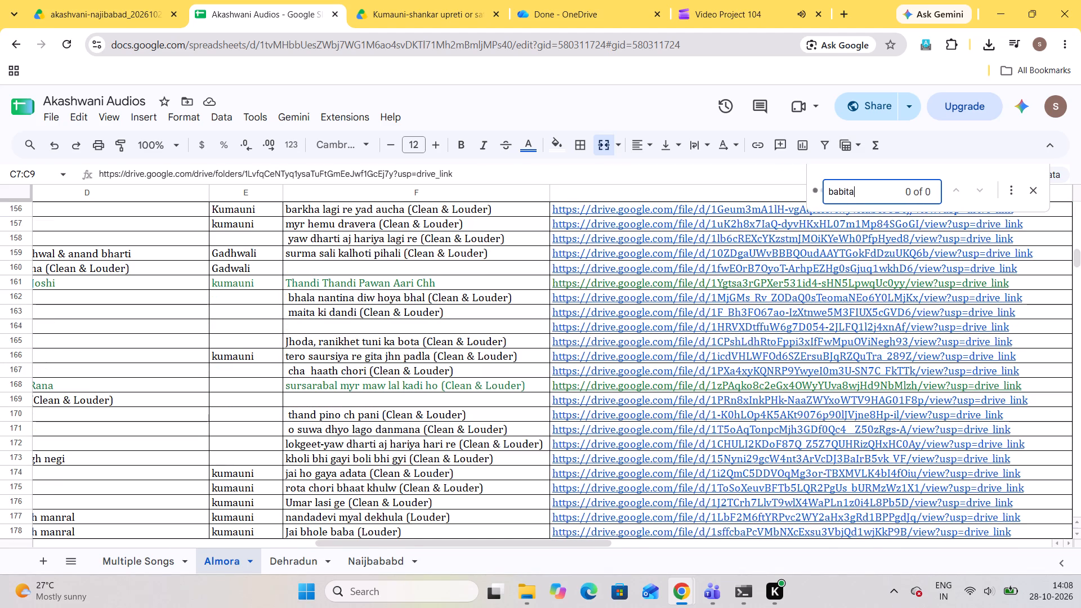
{"action": "left_click", "coordinate": [285, 567]}
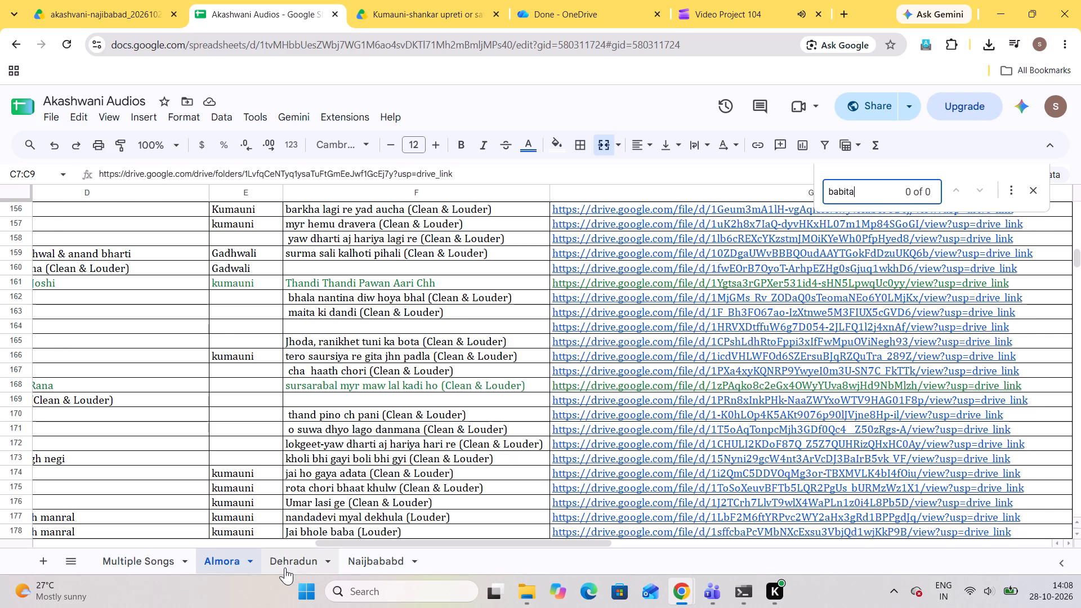
{"action": "scroll", "coordinate": [748, 290], "scroll_direction": "left", "scroll_amount": 4}
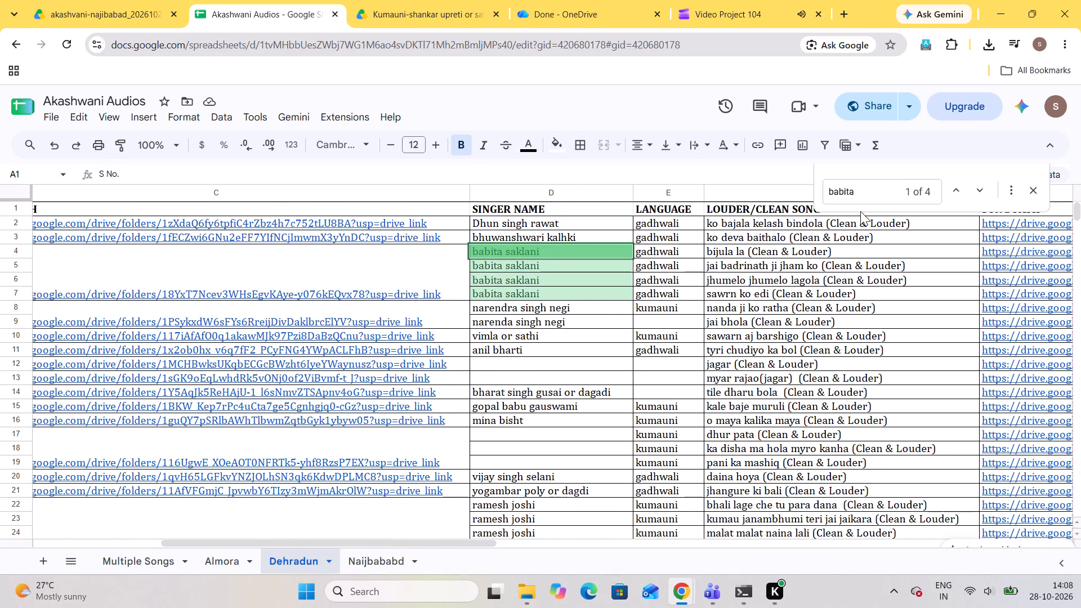
Search the Dehradun sheet for the song "jhamko" and look over the nearby rows.
{"action": "triple_click", "coordinate": [851, 196]}
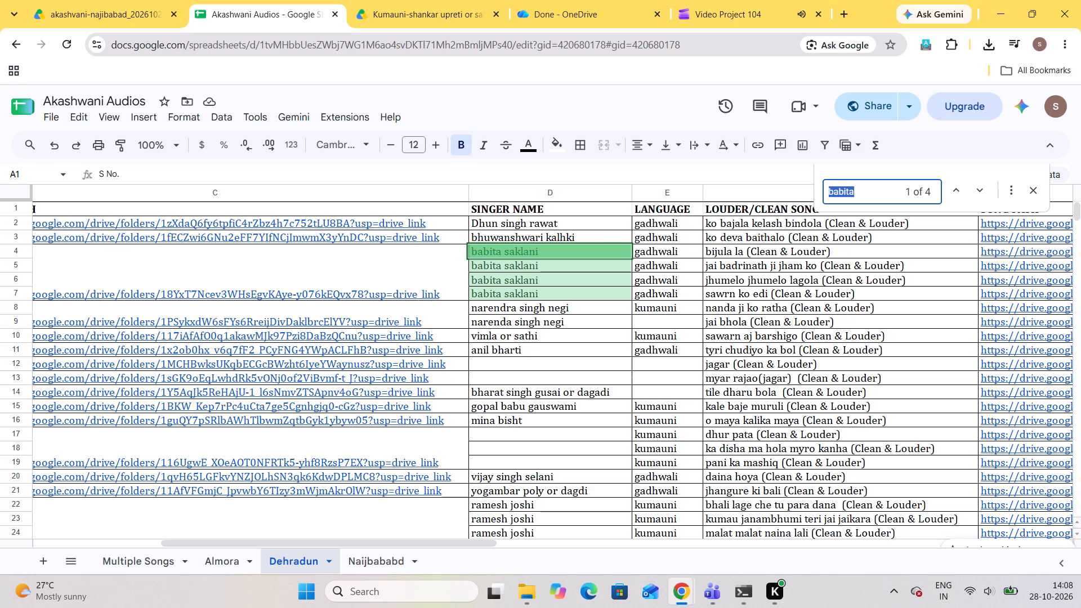
{"action": "type", "text": "jha"}
{"action": "type", "text": "mk"}
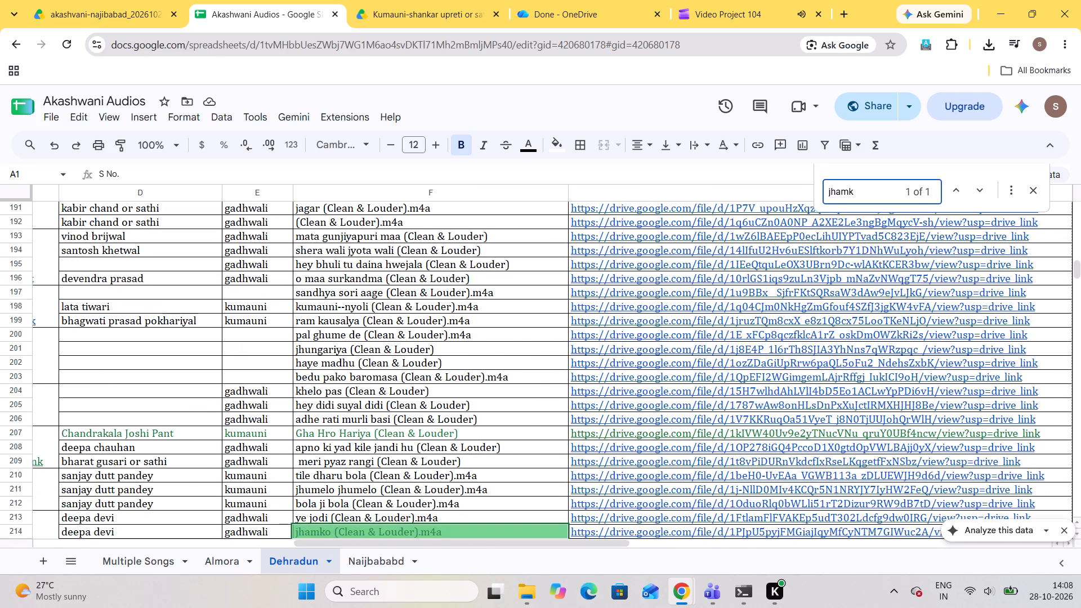
{"action": "key", "text": "o"}
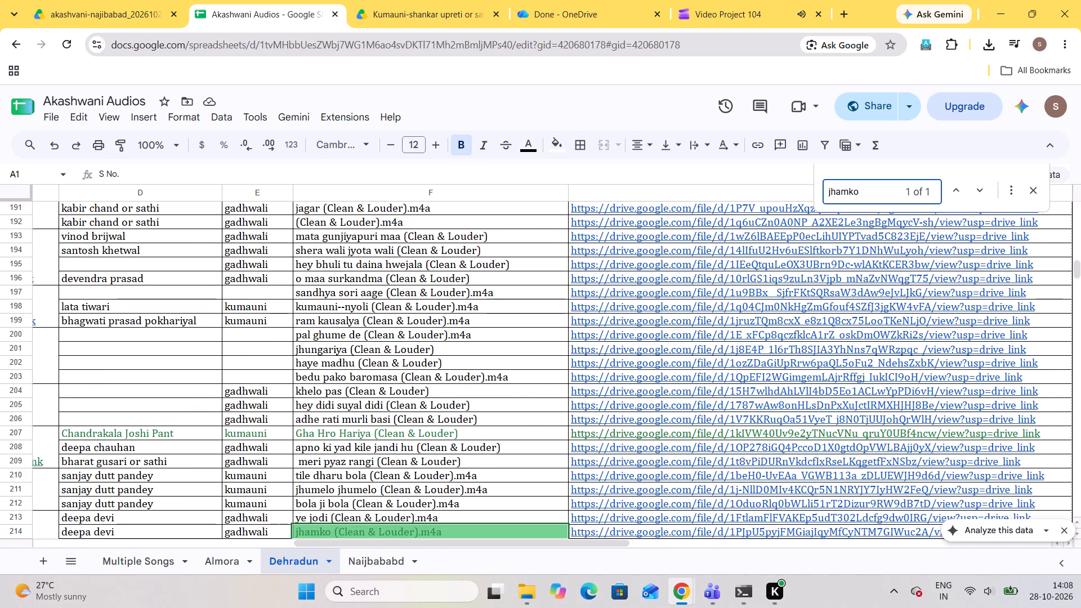
{"action": "scroll", "coordinate": [493, 384], "scroll_direction": "up", "scroll_amount": 1}
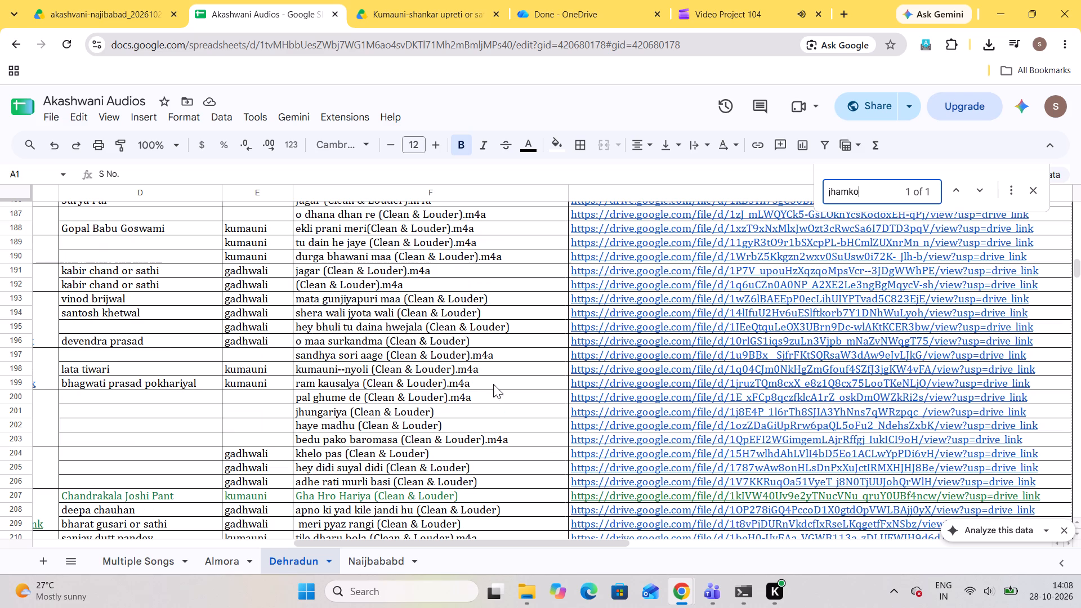
Search the Dehradun sheet again for the singer babita and examine the languages and songs in the matching rows.
{"action": "triple_click", "coordinate": [835, 198]}
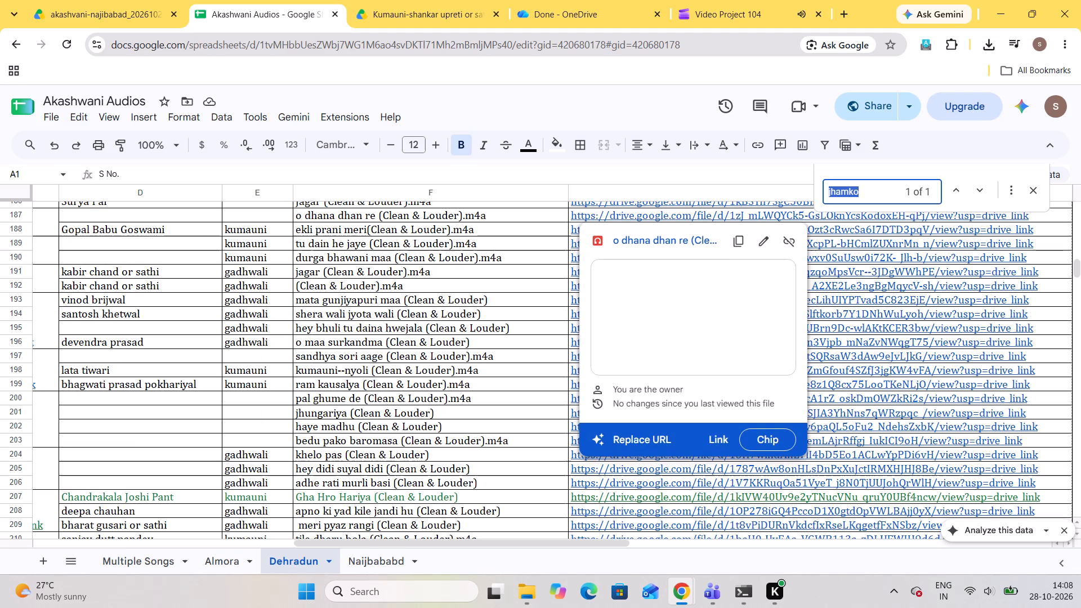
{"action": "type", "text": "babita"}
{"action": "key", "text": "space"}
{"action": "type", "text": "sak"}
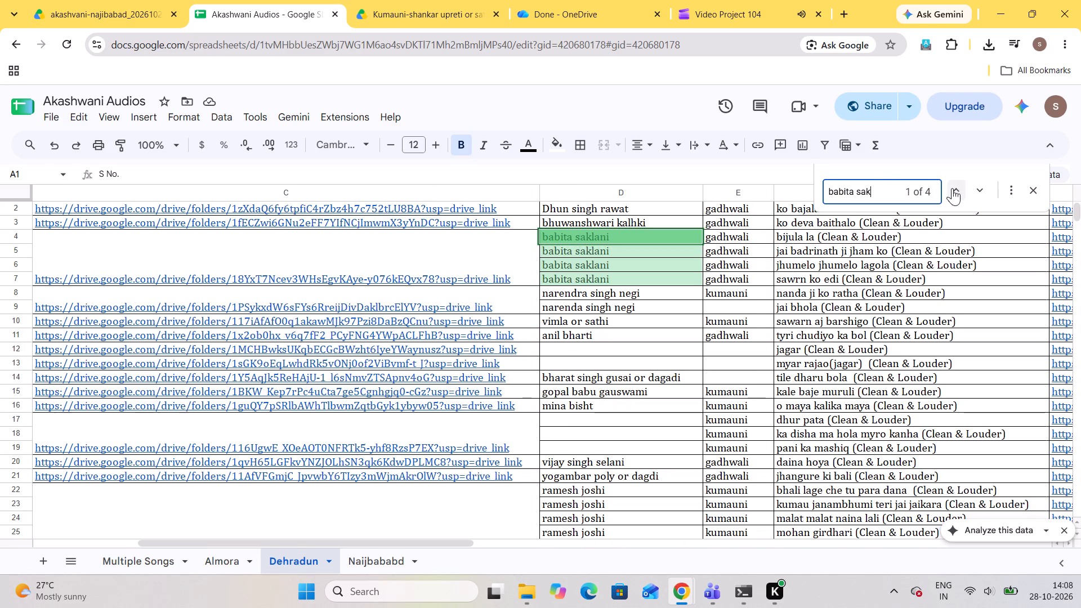
{"action": "scroll", "coordinate": [725, 292], "scroll_direction": "left", "scroll_amount": 1}
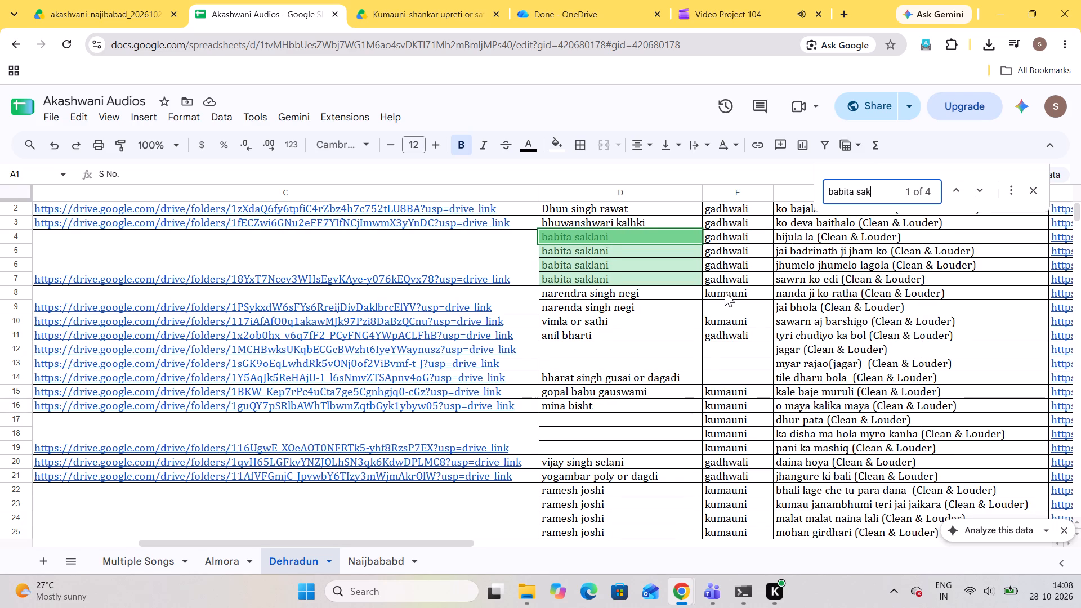
{"action": "scroll", "coordinate": [725, 292], "scroll_direction": "left", "scroll_amount": 2}
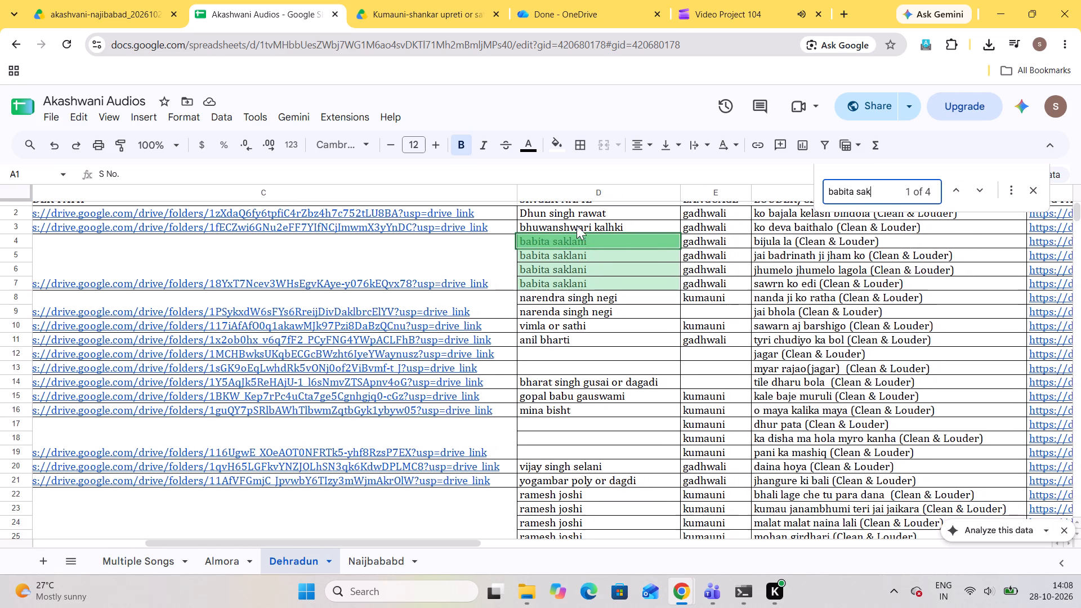
{"action": "scroll", "coordinate": [626, 278], "scroll_direction": "left", "scroll_amount": 1}
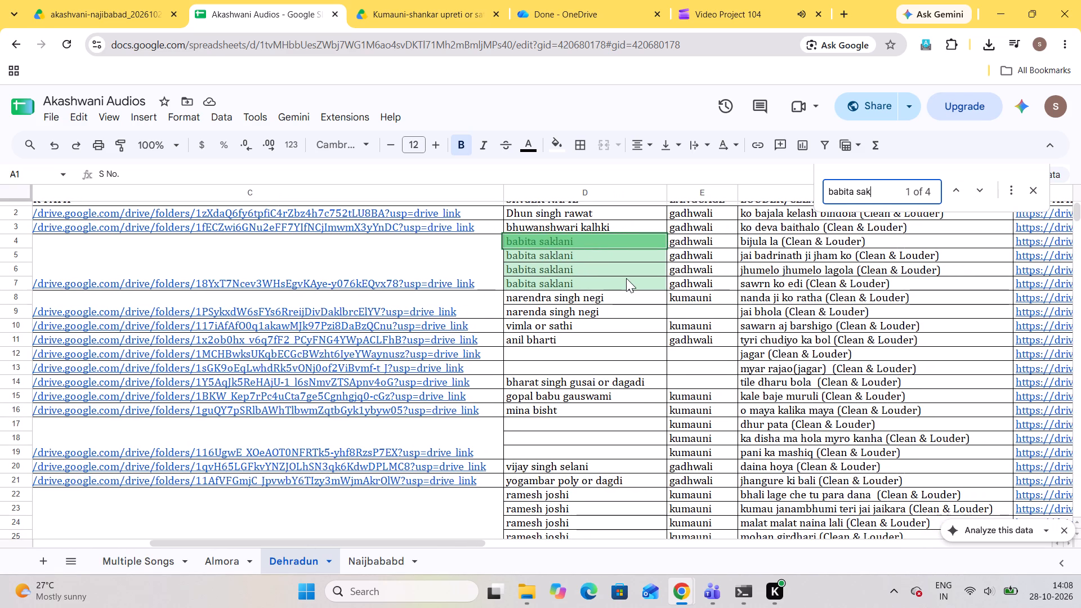
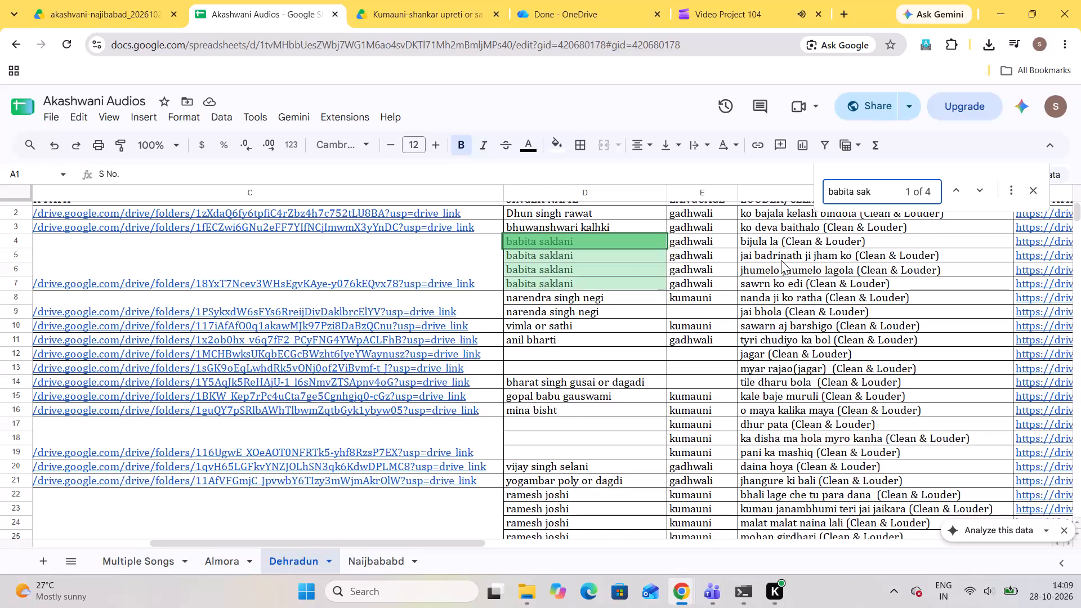
Look through the singers, languages and songs in the Dehradun sheet down to its last filled rows.
{"action": "scroll", "coordinate": [781, 260], "scroll_direction": "up", "scroll_amount": 1}
{"action": "scroll", "coordinate": [781, 260], "scroll_direction": "down", "scroll_amount": 3}
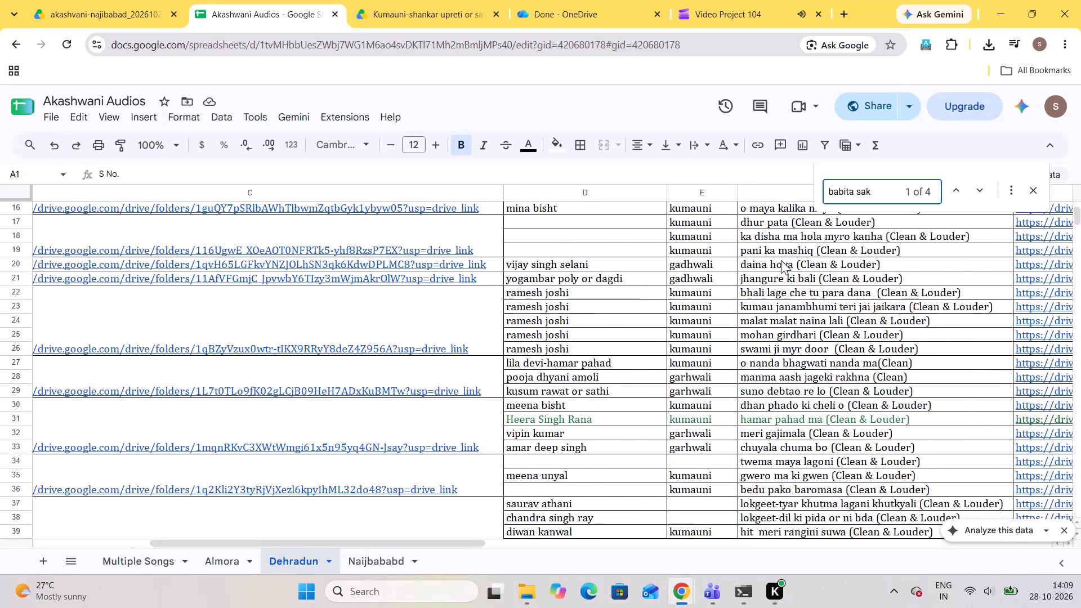
{"action": "scroll", "coordinate": [781, 260], "scroll_direction": "down", "scroll_amount": 3}
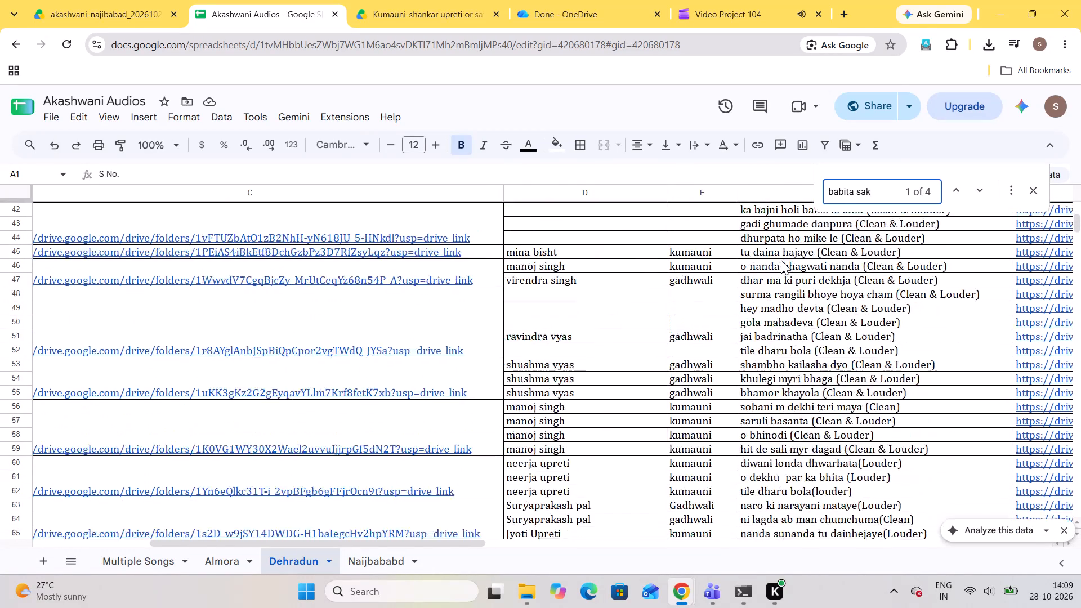
{"action": "scroll", "coordinate": [781, 260], "scroll_direction": "down", "scroll_amount": 3}
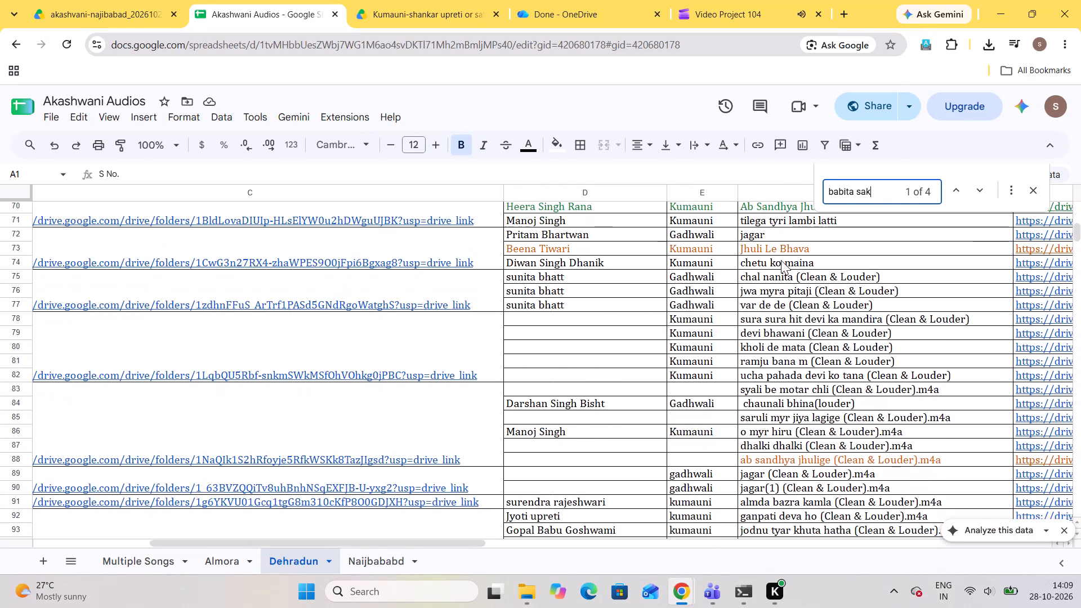
{"action": "scroll", "coordinate": [781, 260], "scroll_direction": "down", "scroll_amount": 2}
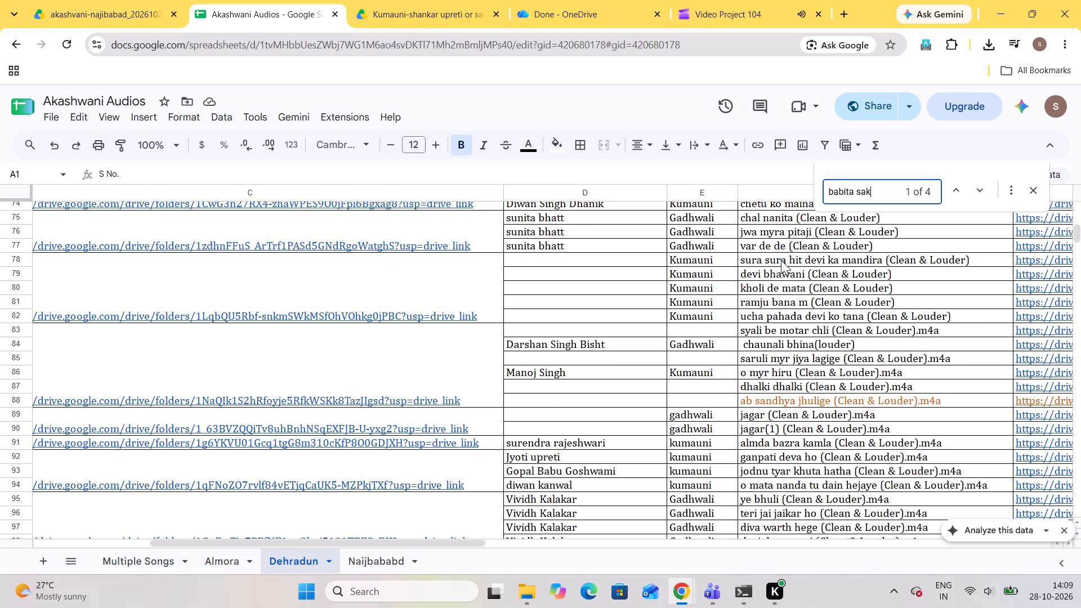
{"action": "scroll", "coordinate": [770, 311], "scroll_direction": "down", "scroll_amount": 1}
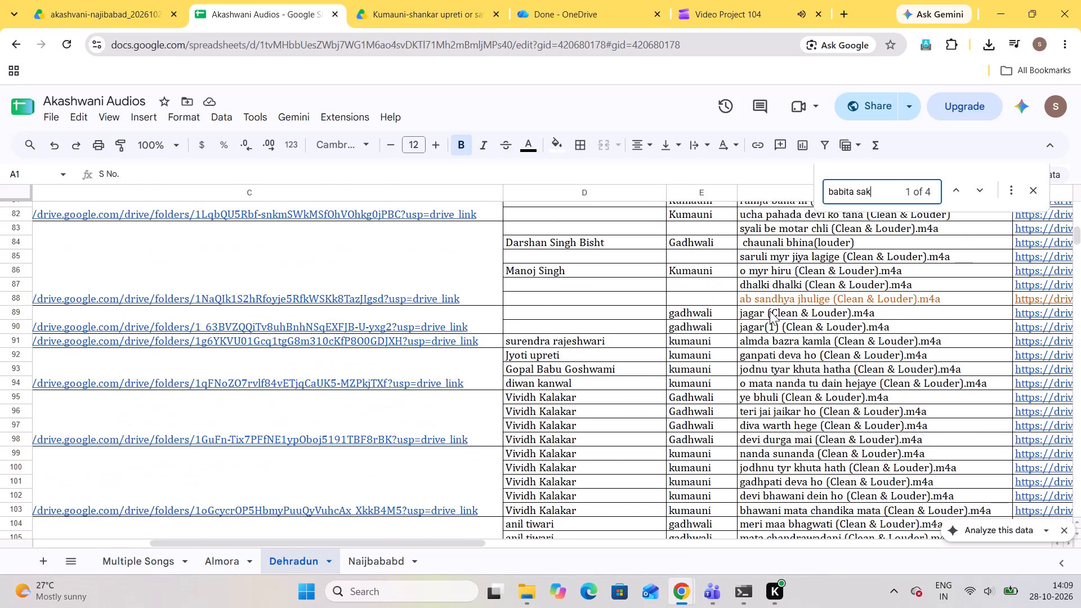
{"action": "scroll", "coordinate": [770, 311], "scroll_direction": "down", "scroll_amount": 4}
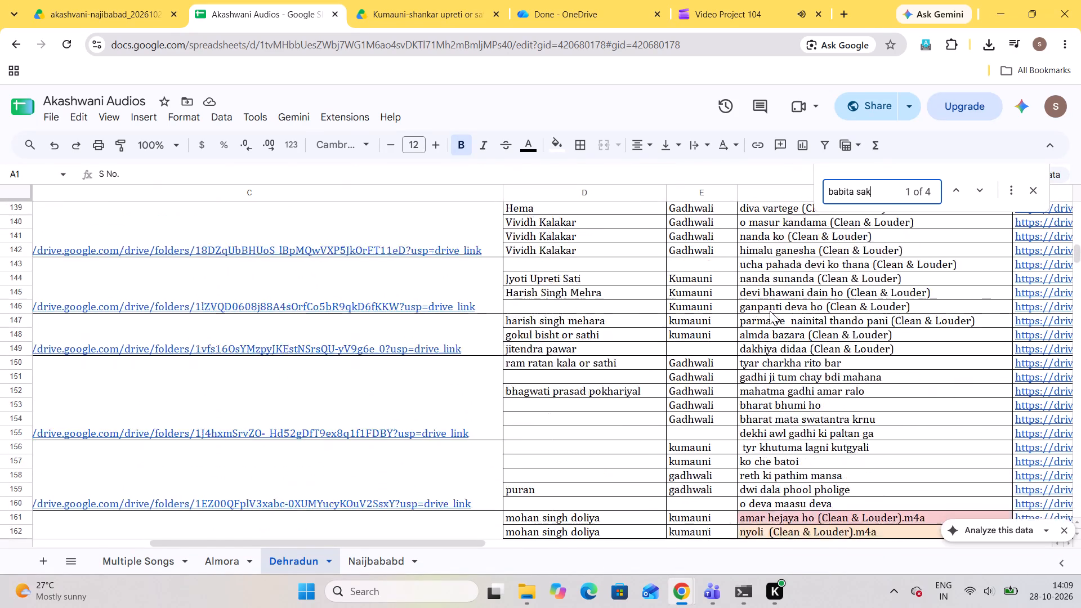
{"action": "scroll", "coordinate": [770, 311], "scroll_direction": "down", "scroll_amount": 5}
{"action": "scroll", "coordinate": [770, 311], "scroll_direction": "up", "scroll_amount": 3}
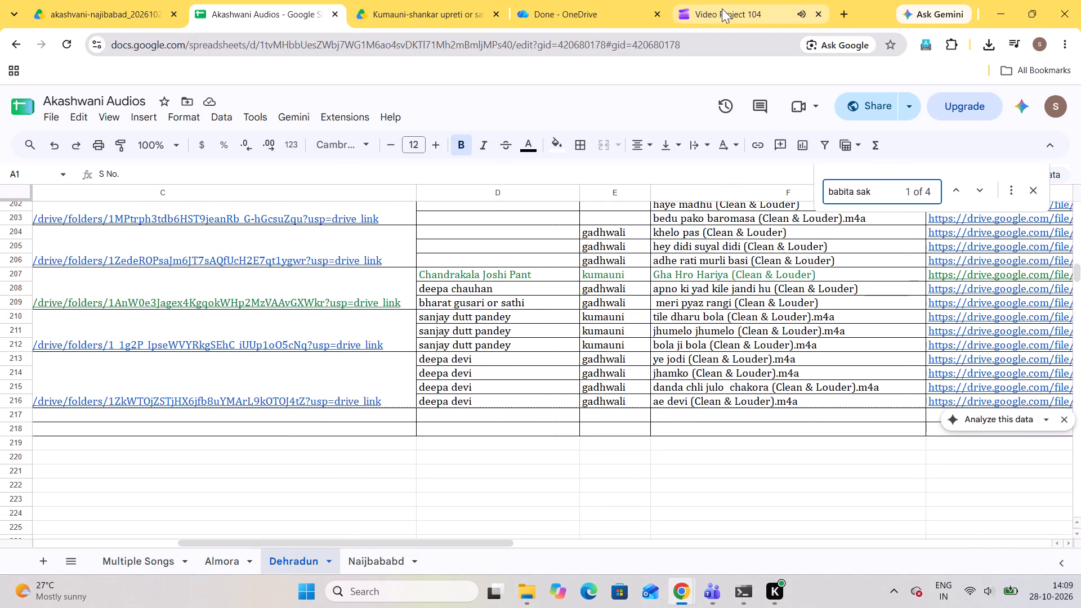
Switch to the Clipchamp project and replay the second Dehradun clip from about 22:48 and about 20:04.
{"action": "left_click", "coordinate": [722, 8]}
{"action": "left_click_drag", "start_coordinate": [424, 389], "coordinate": [404, 386]}
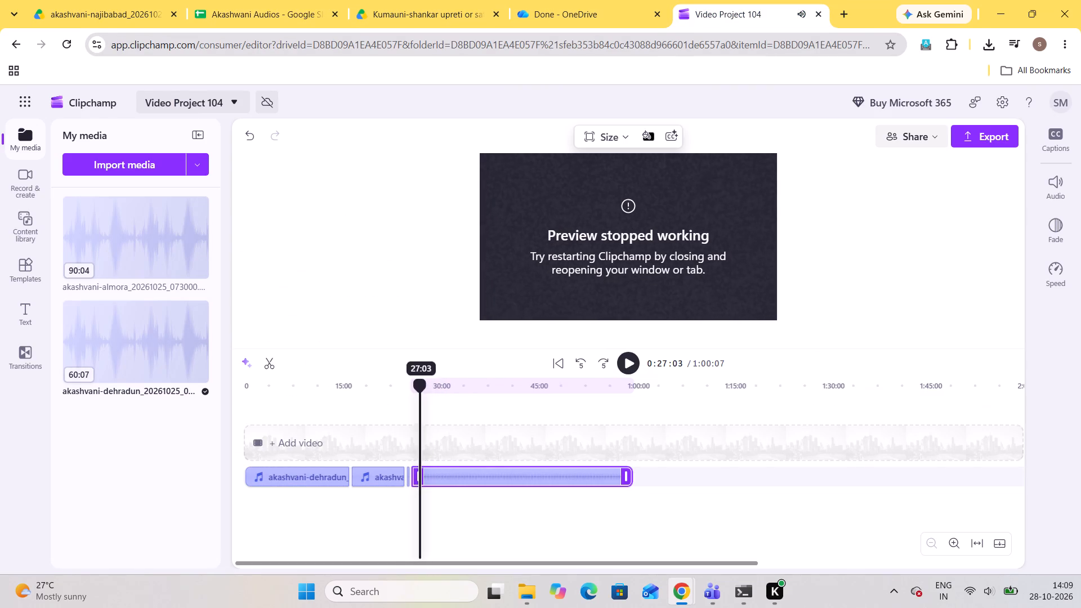
{"action": "left_click_drag", "start_coordinate": [404, 386], "coordinate": [386, 385]}
{"action": "left_click", "coordinate": [392, 388]}
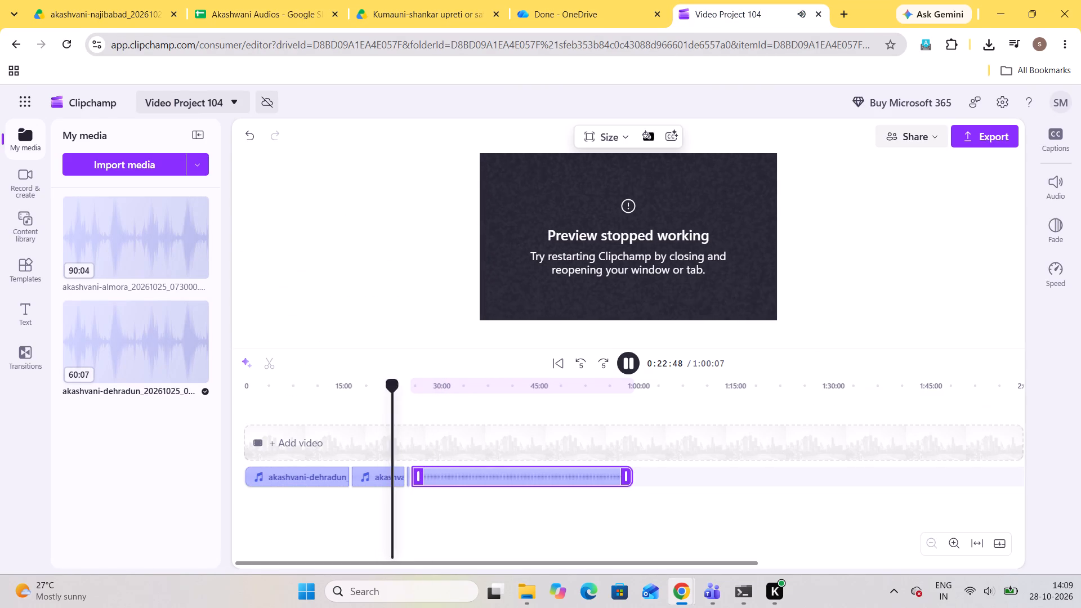
{"action": "left_click", "coordinate": [374, 388]}
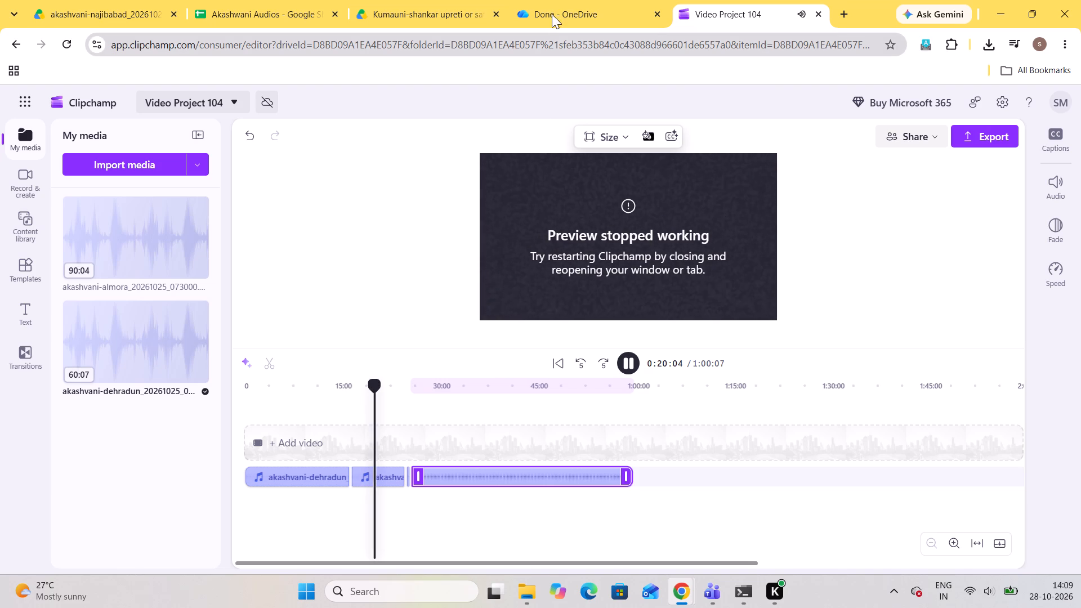
Return to the Akashwani Audios spreadsheet and check the song names in the rows matching "babita sak".
{"action": "left_click", "coordinate": [248, 12]}
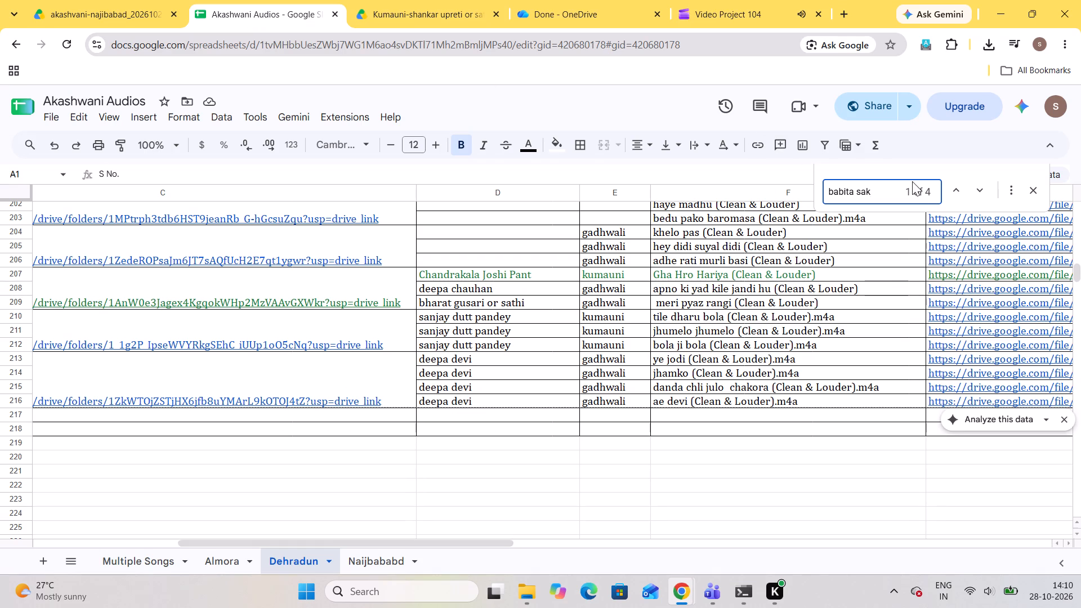
{"action": "left_click", "coordinate": [954, 194]}
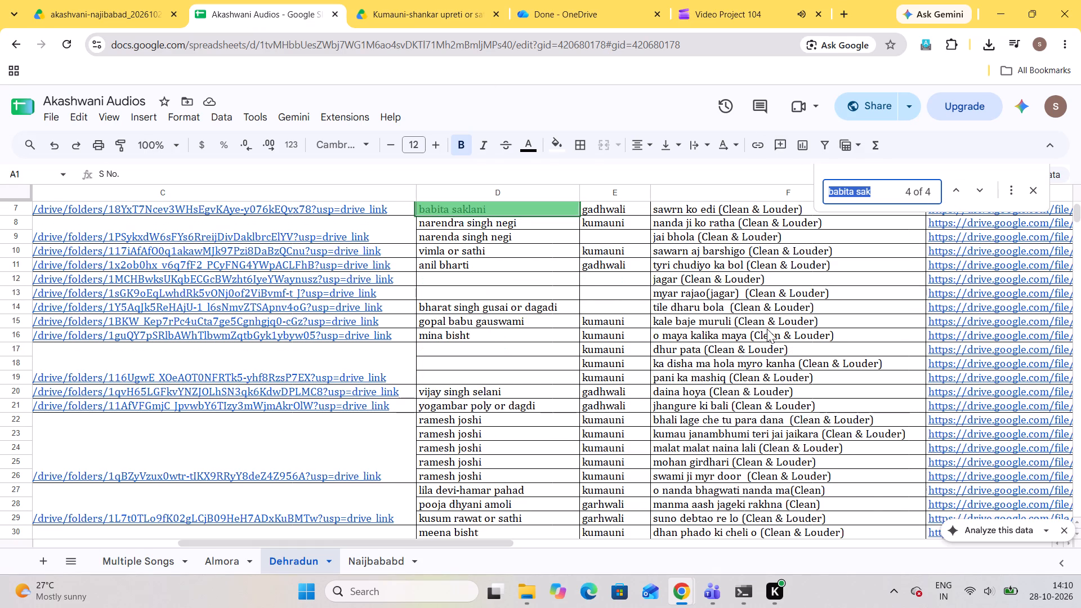
{"action": "scroll", "coordinate": [767, 329], "scroll_direction": "up", "scroll_amount": 2}
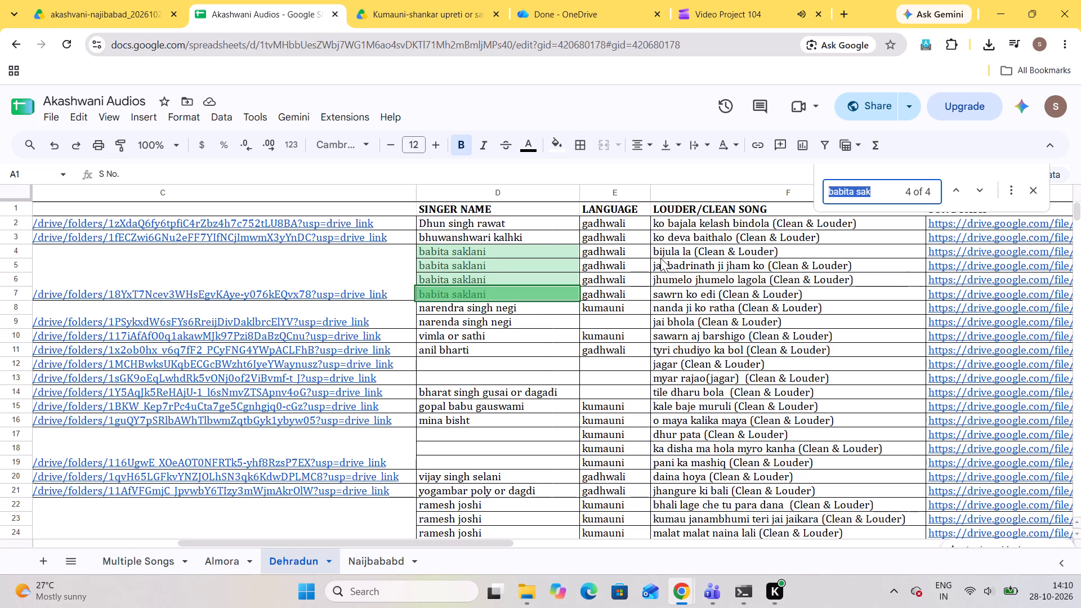
Back in Clipchamp, listen onward from about 27:14 for the song's end and split the long Dehradun clip at 32:27.
{"action": "left_click", "coordinate": [759, 7]}
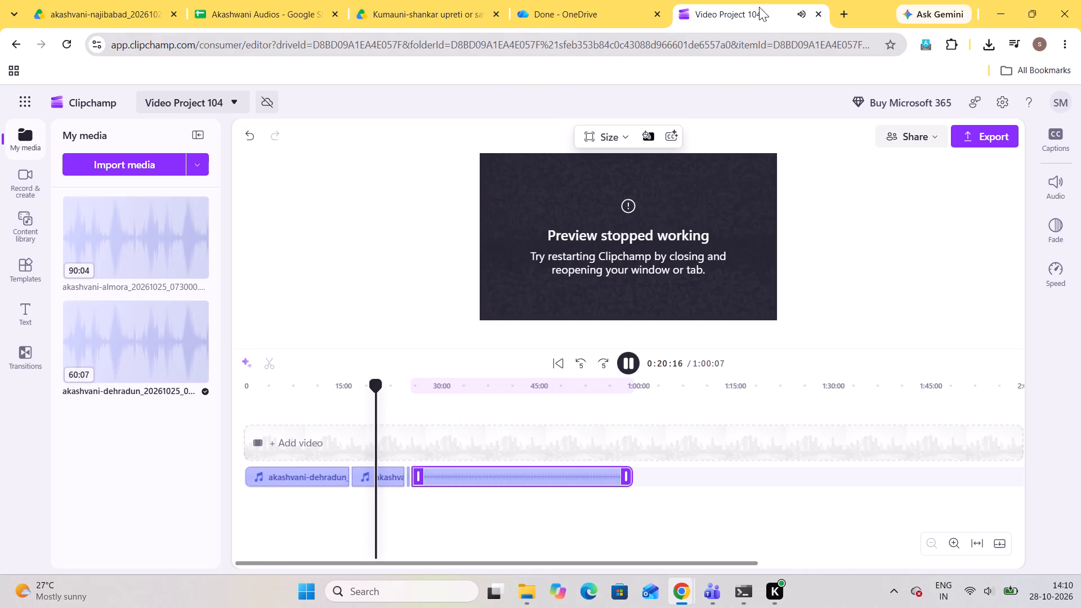
{"action": "left_click_drag", "start_coordinate": [377, 385], "coordinate": [421, 391]}
{"action": "left_click_drag", "start_coordinate": [421, 391], "coordinate": [423, 392]}
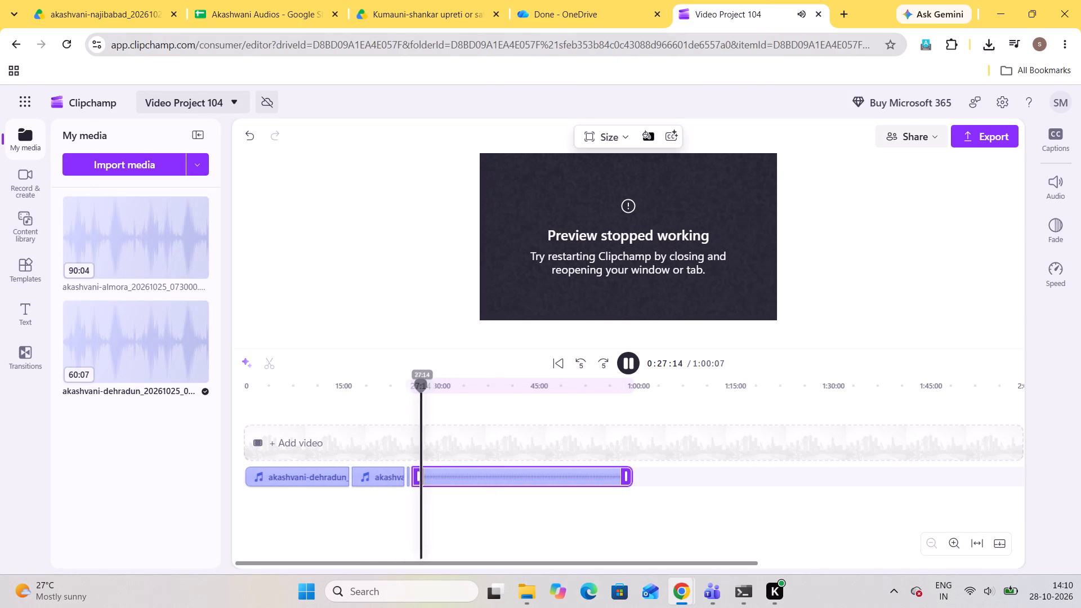
{"action": "left_click_drag", "start_coordinate": [423, 392], "coordinate": [426, 392]}
{"action": "left_click", "coordinate": [432, 394]}
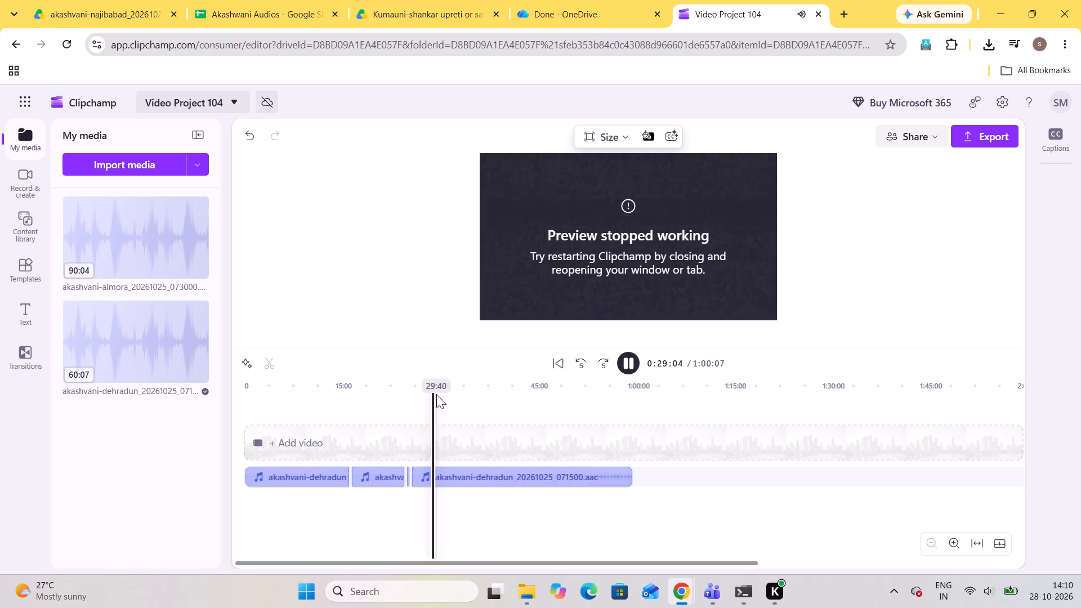
{"action": "left_click", "coordinate": [436, 394]}
{"action": "left_click", "coordinate": [443, 392]}
{"action": "left_click", "coordinate": [450, 392]}
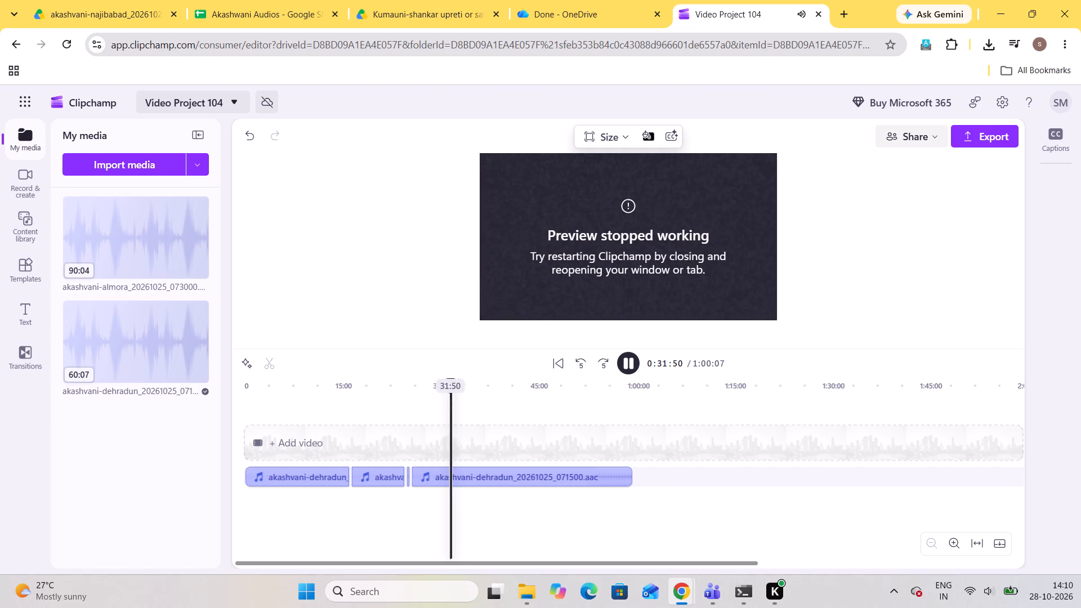
{"action": "left_click", "coordinate": [458, 392]}
{"action": "left_click", "coordinate": [453, 390]}
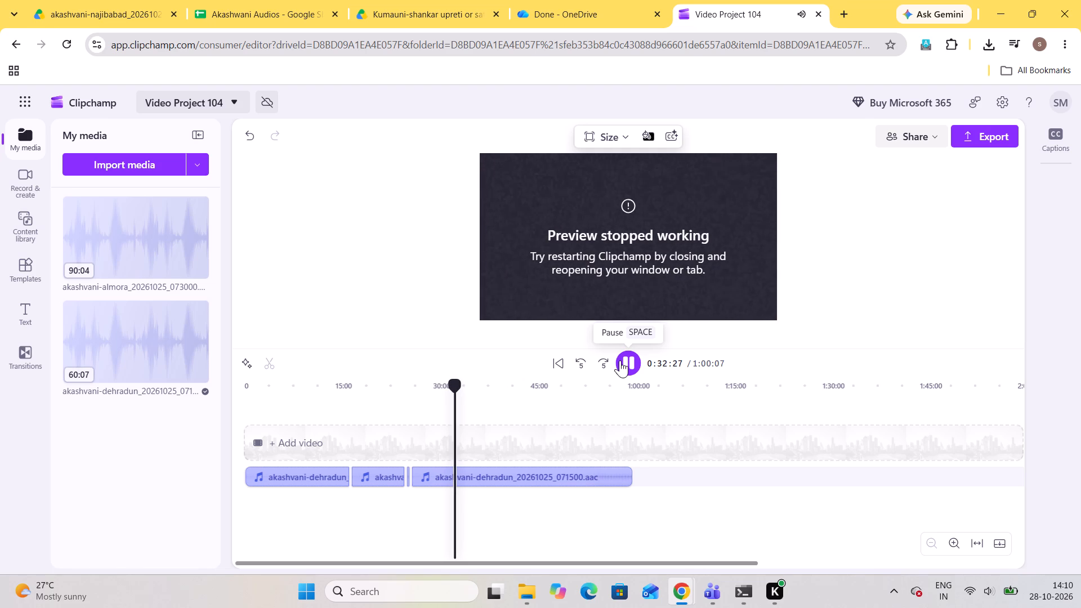
{"action": "left_click", "coordinate": [620, 360]}
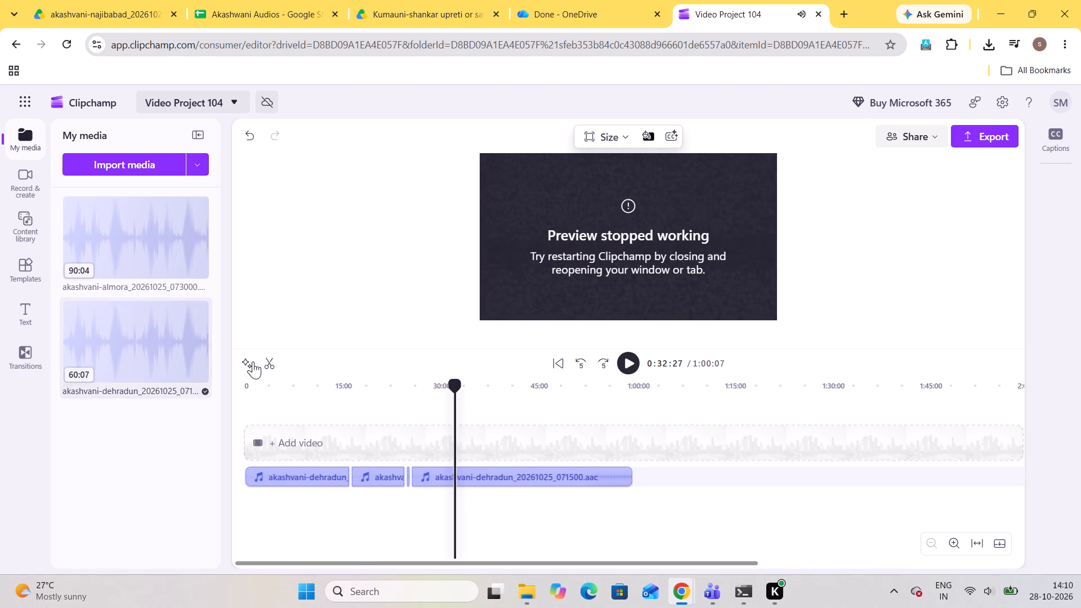
{"action": "left_click", "coordinate": [265, 361]}
Delete the three clips before the wanted song segment and close the empty gap ahead of it.
{"action": "left_click", "coordinate": [312, 477]}
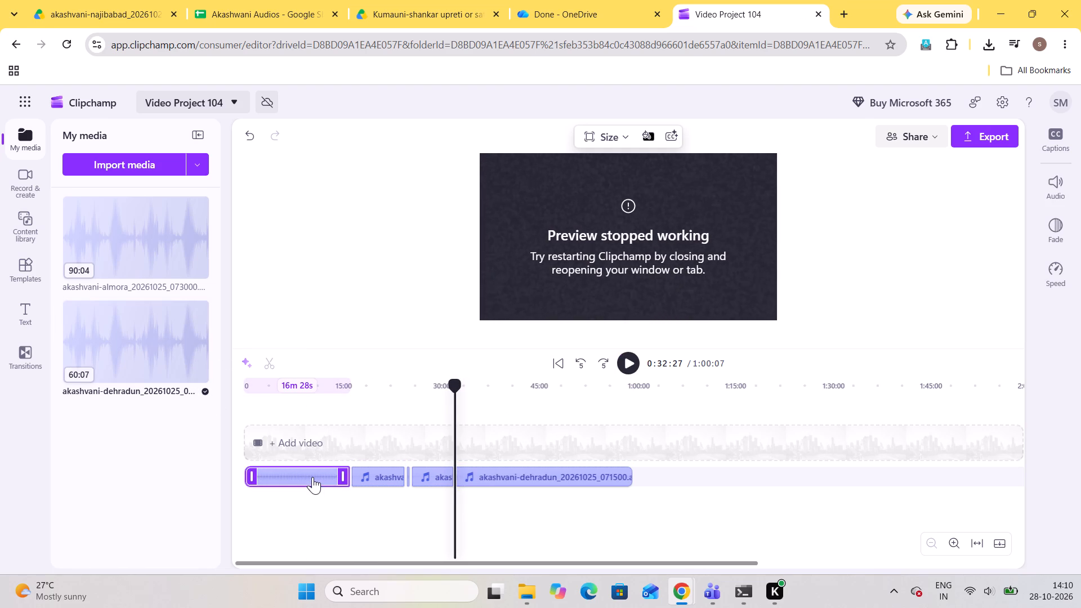
{"action": "key", "text": "Delete"}
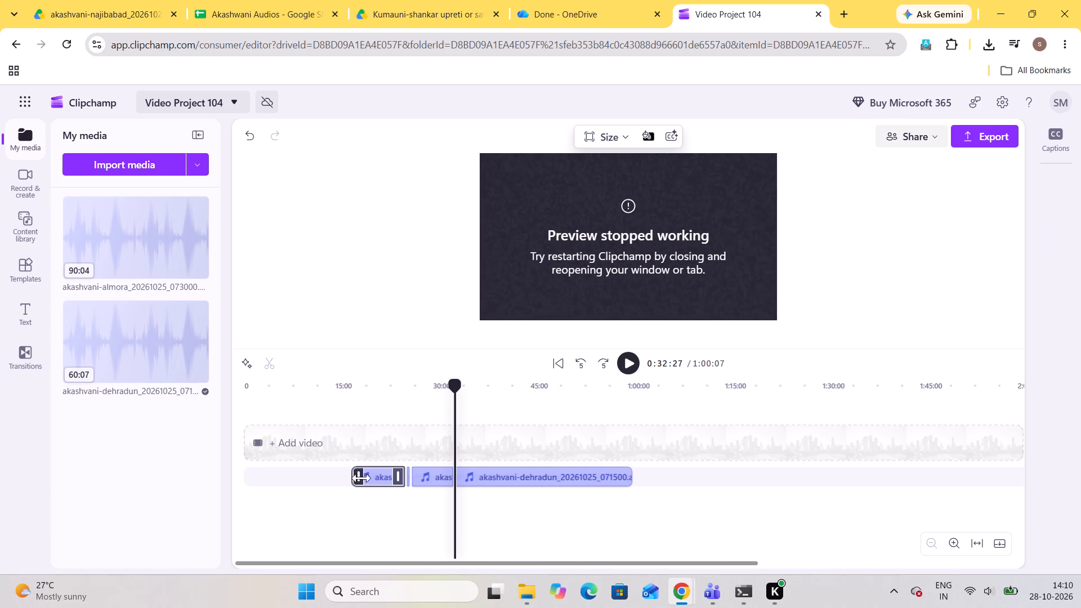
{"action": "left_click", "coordinate": [363, 477]}
{"action": "key", "text": "Delete"}
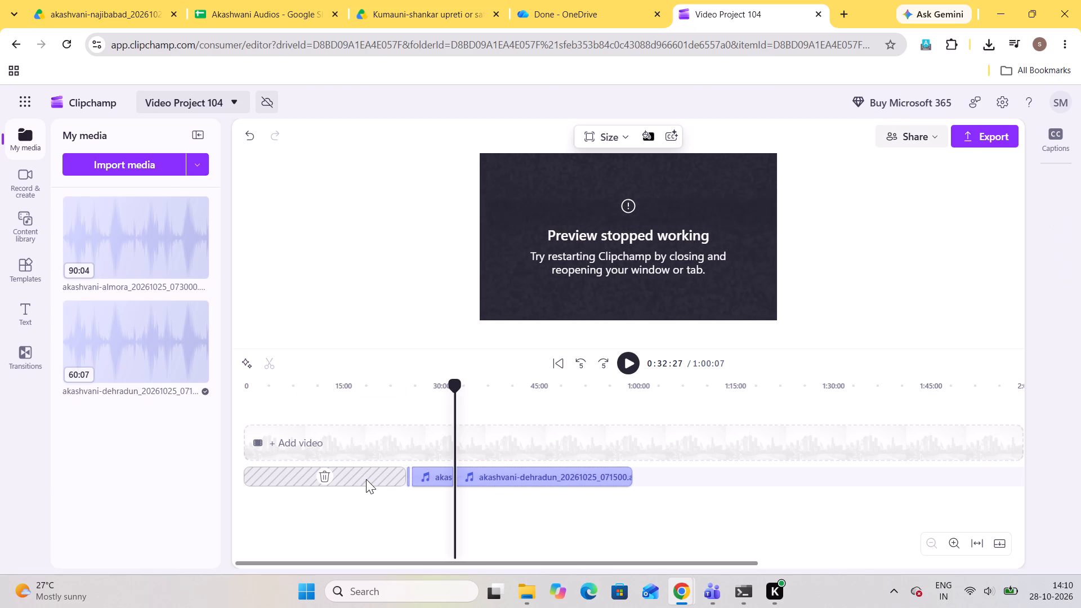
{"action": "left_click", "coordinate": [408, 474]}
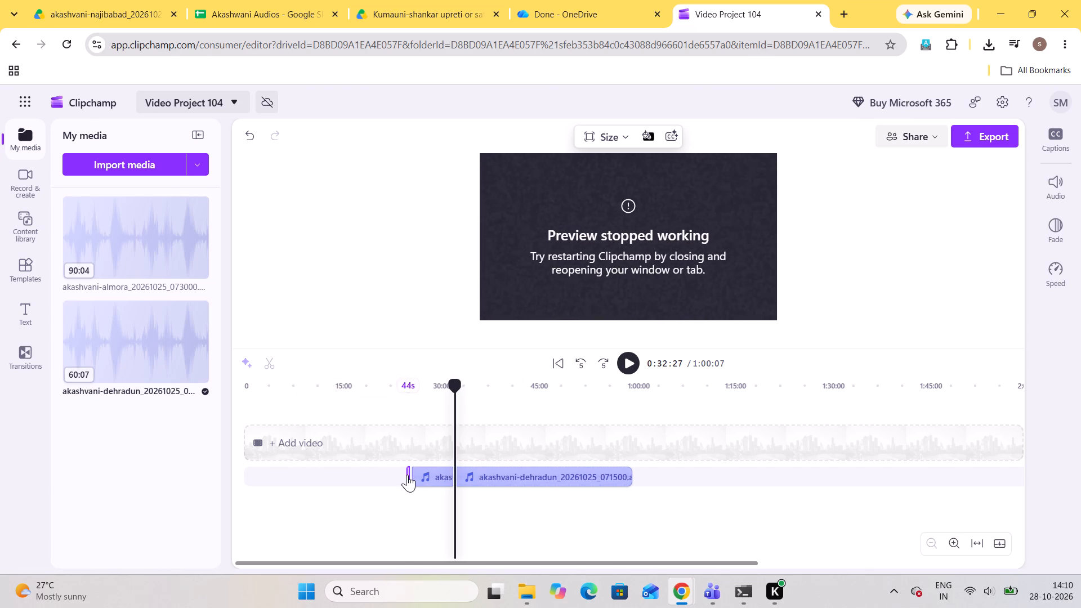
{"action": "key", "text": "Delete"}
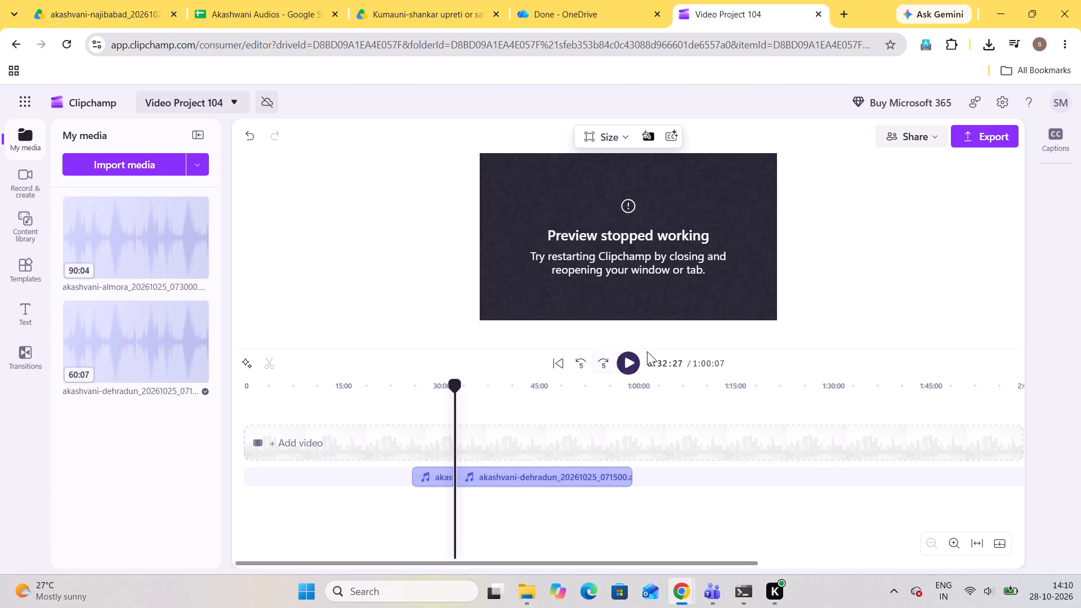
{"action": "left_click", "coordinate": [629, 374]}
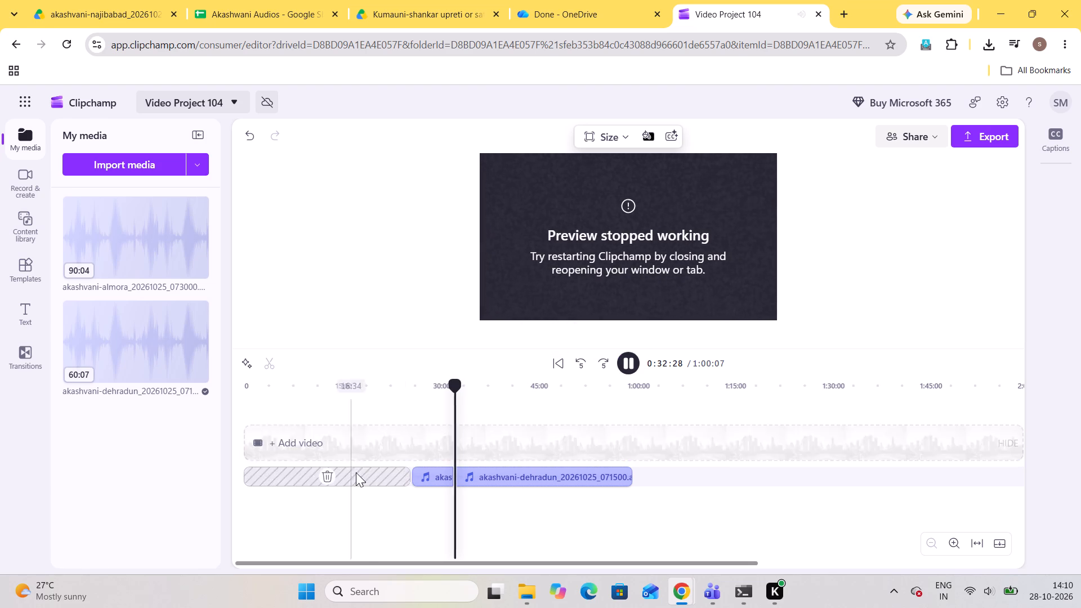
{"action": "left_click", "coordinate": [329, 477]}
Delete the remaining Dehradun clip that follows the song segment.
{"action": "left_click", "coordinate": [395, 469]}
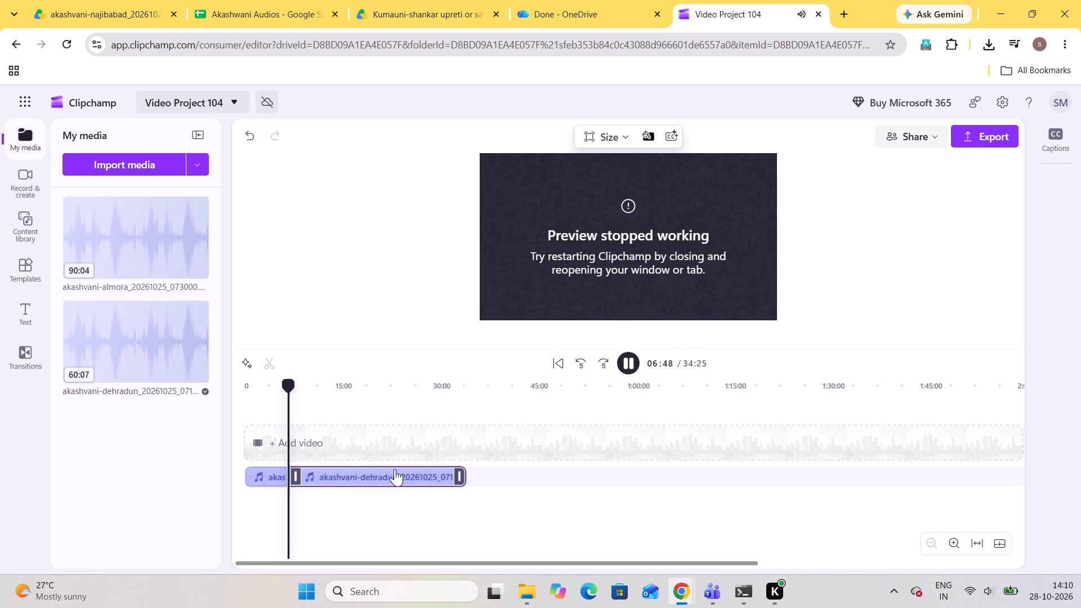
{"action": "key", "text": "Delete"}
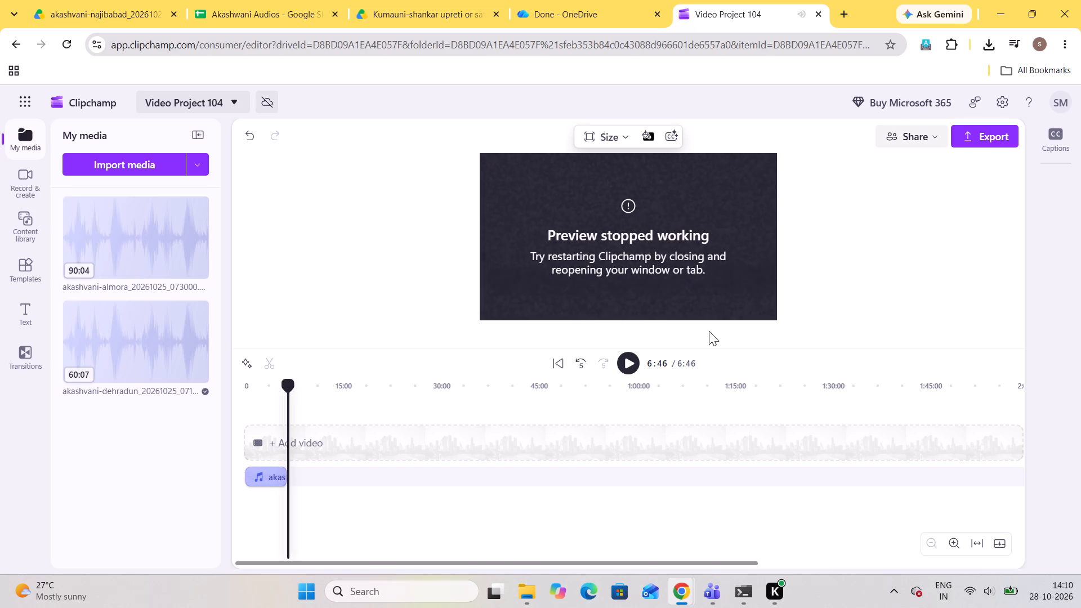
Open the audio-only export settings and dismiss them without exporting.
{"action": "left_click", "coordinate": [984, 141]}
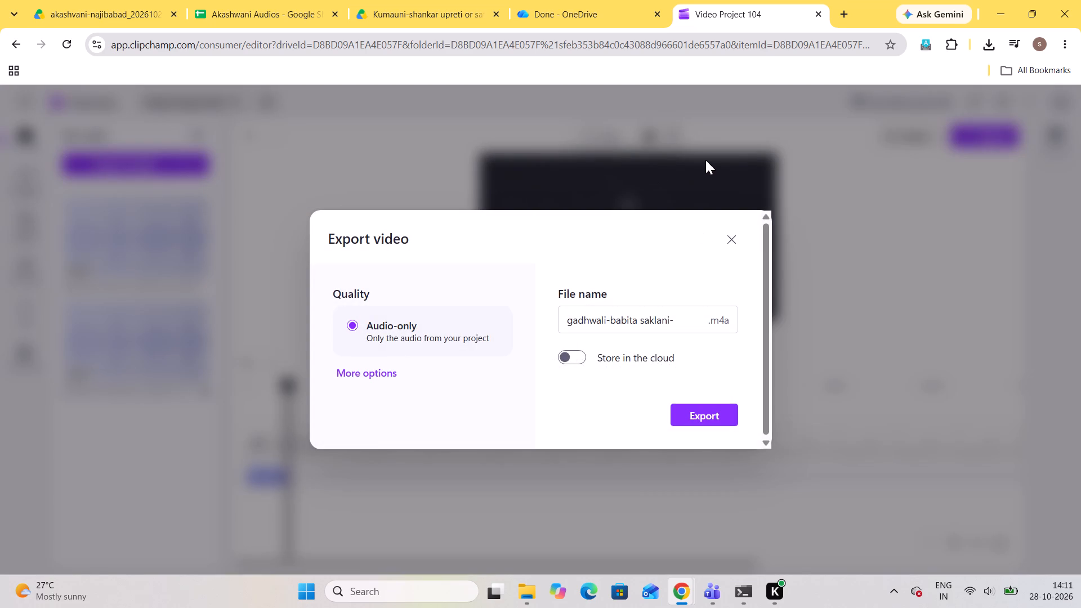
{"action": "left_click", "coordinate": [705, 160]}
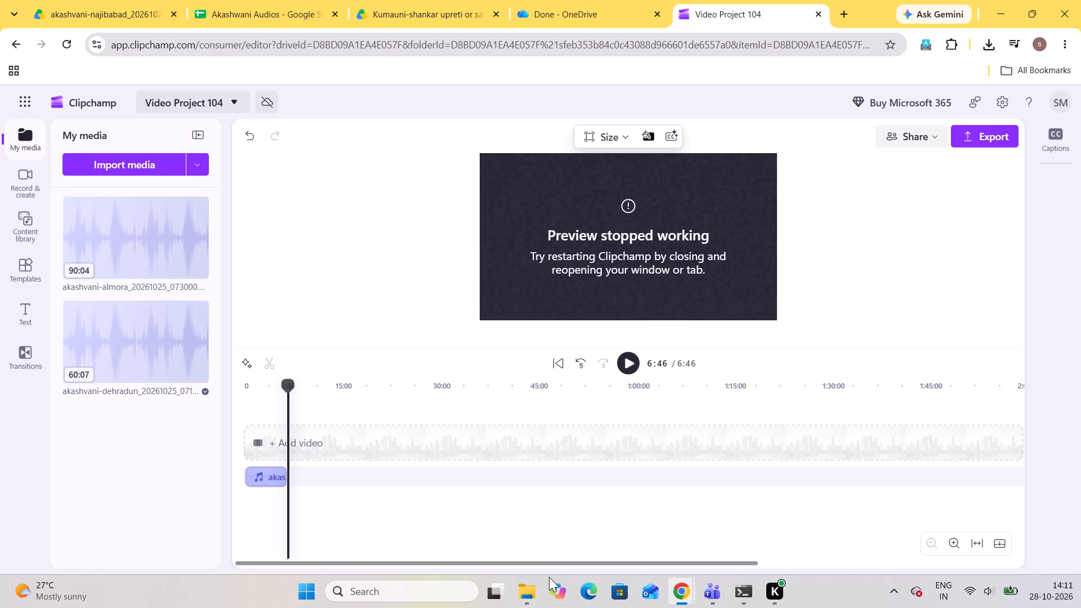
In File Explorer, create a folder in Downloads > 28-10-2026 named akashvani-dehradun_20261025_071500, copying the name from the source recording.
{"action": "left_click", "coordinate": [528, 593]}
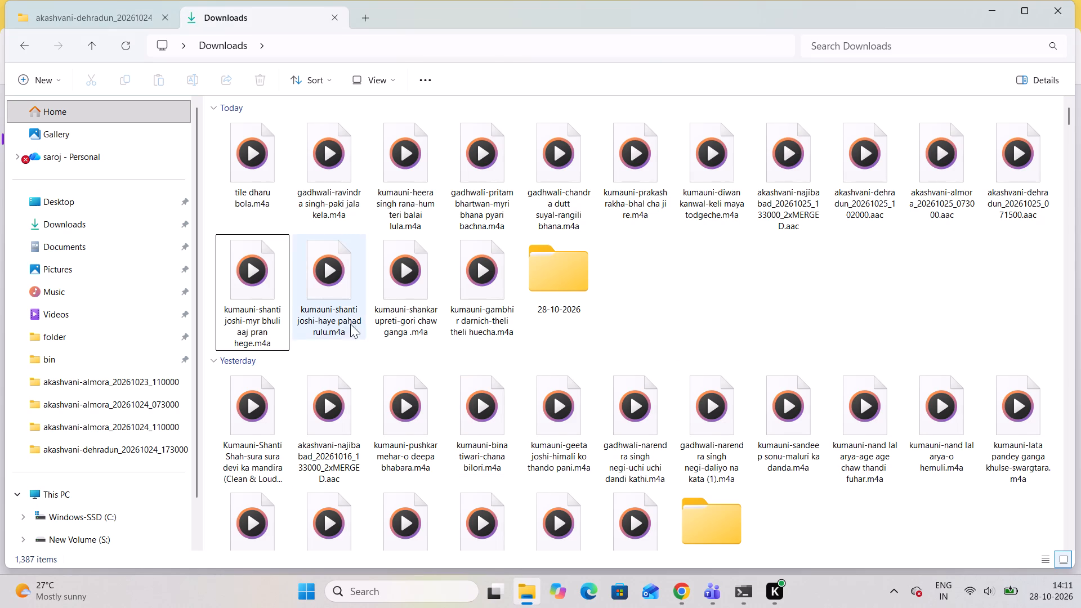
{"action": "left_click", "coordinate": [1021, 211]}
{"action": "left_click", "coordinate": [1021, 211]}
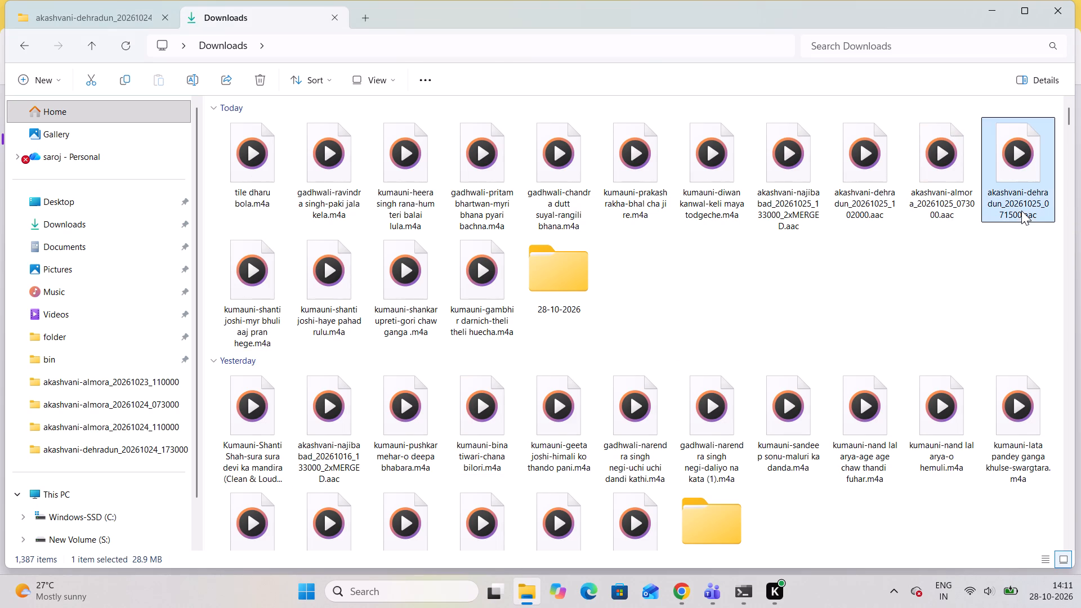
{"action": "key", "text": "ctrl+c"}
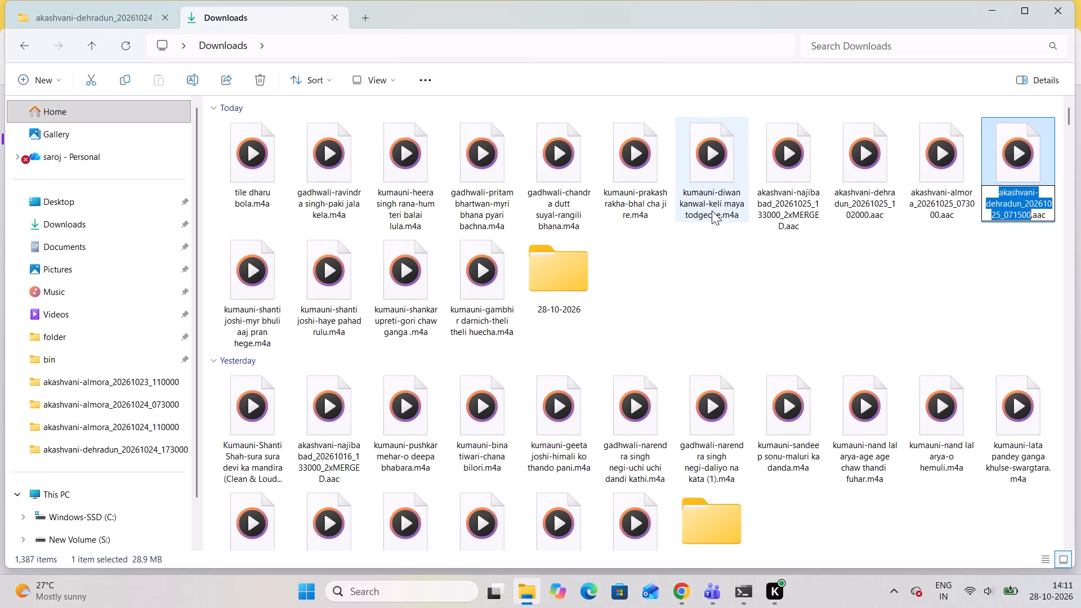
{"action": "double_click", "coordinate": [580, 292]}
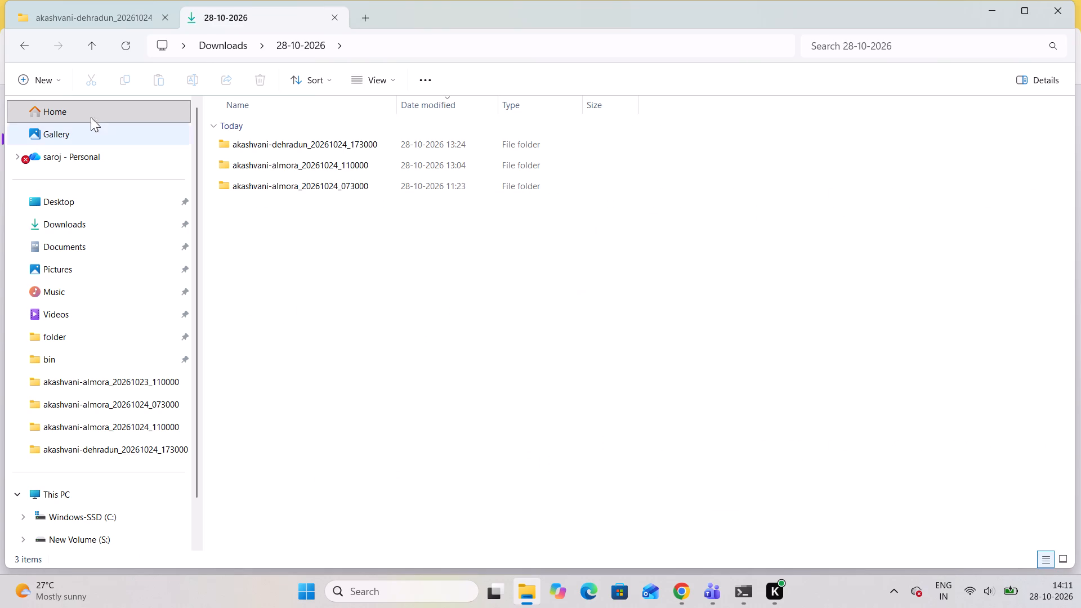
{"action": "left_click", "coordinate": [19, 85]}
{"action": "left_click", "coordinate": [78, 109]}
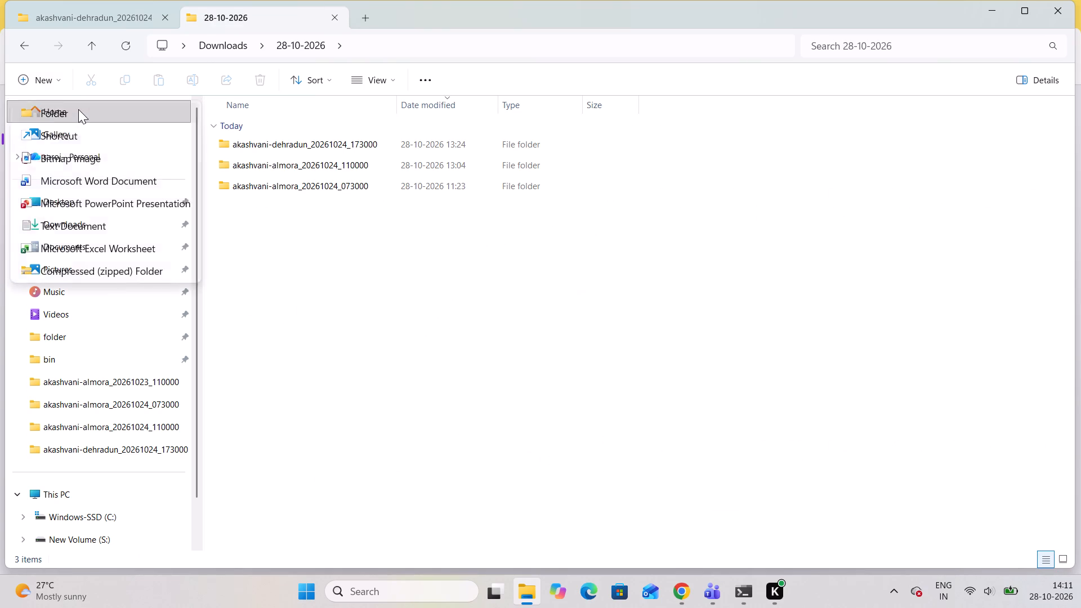
{"action": "key", "text": "ctrl+v"}
{"action": "key", "text": "Return"}
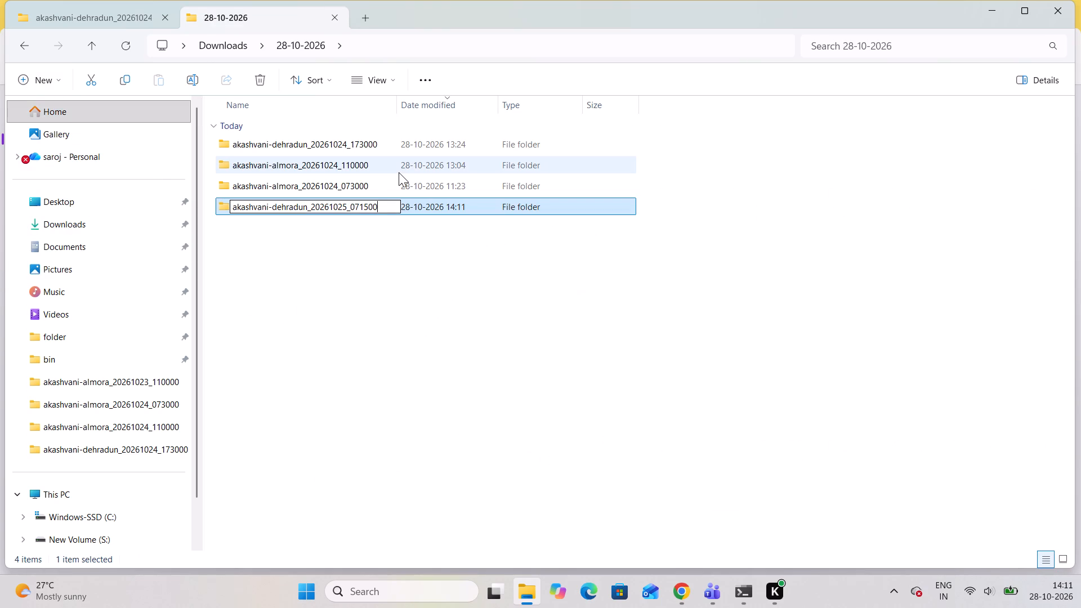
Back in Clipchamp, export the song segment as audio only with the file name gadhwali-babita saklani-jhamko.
{"action": "left_click", "coordinate": [969, 13]}
{"action": "left_click", "coordinate": [997, 11]}
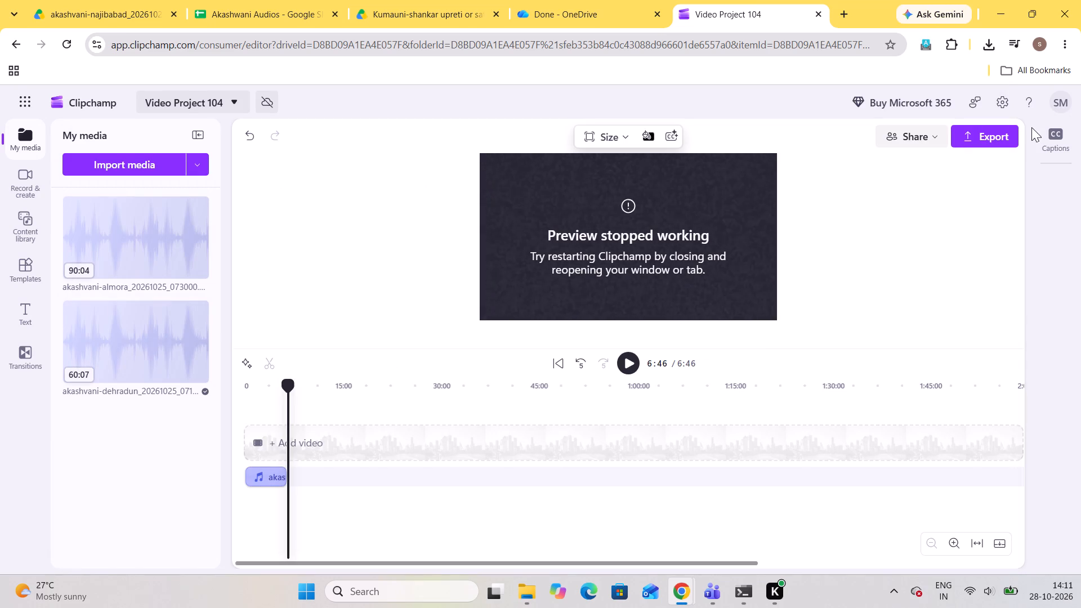
{"action": "left_click", "coordinate": [1005, 135]}
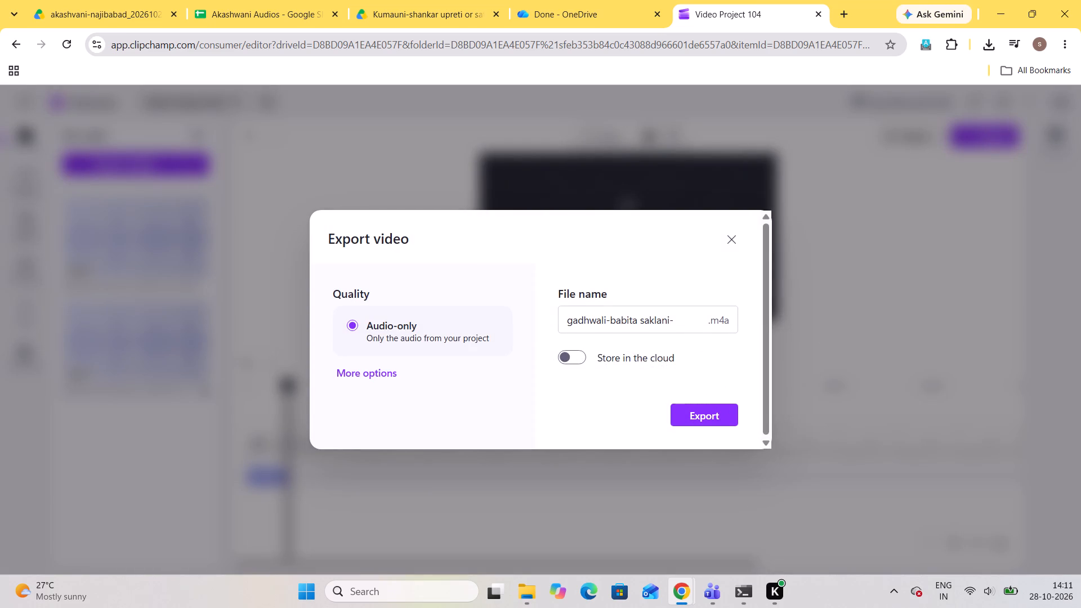
{"action": "left_click", "coordinate": [691, 325]}
{"action": "type", "text": "jhamko"}
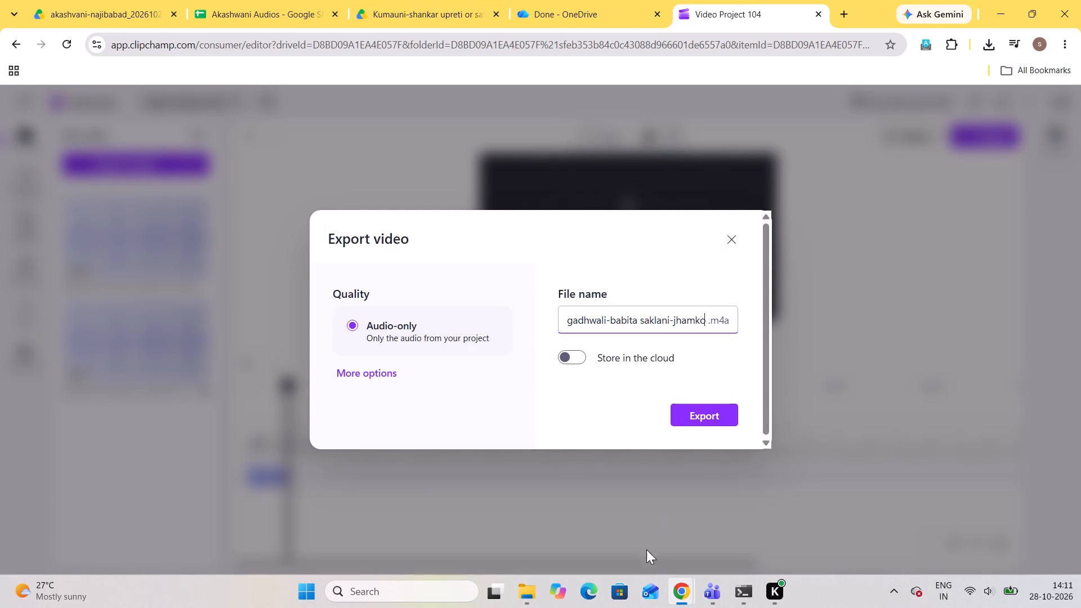
{"action": "left_click", "coordinate": [704, 410]}
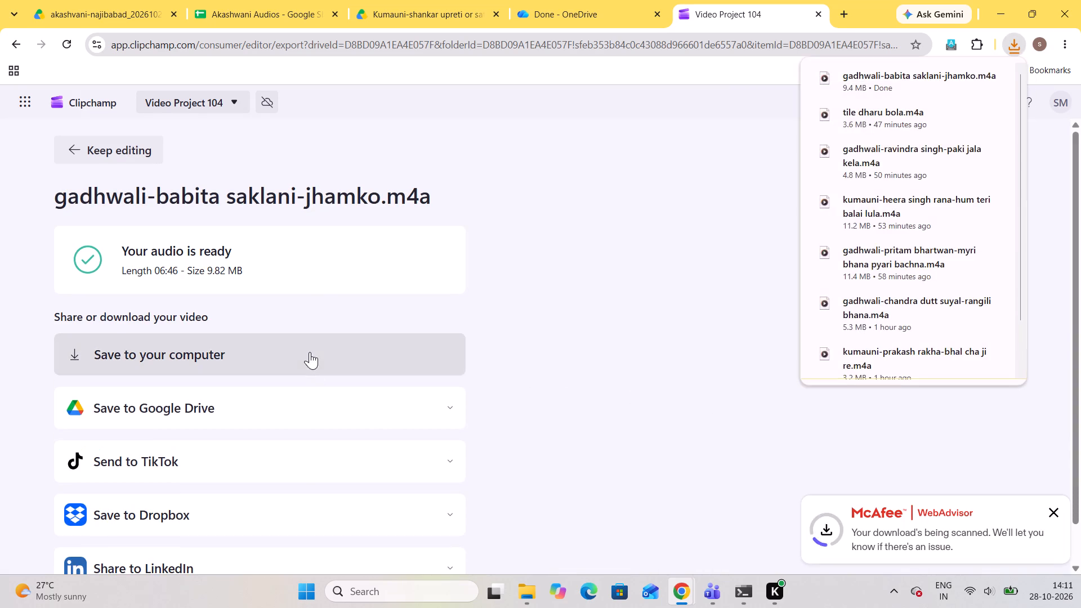
Save the exported audio to the computer in Downloads > 28-10-2026 > akashvani-dehradun_20261025_071500.
{"action": "left_click", "coordinate": [310, 352]}
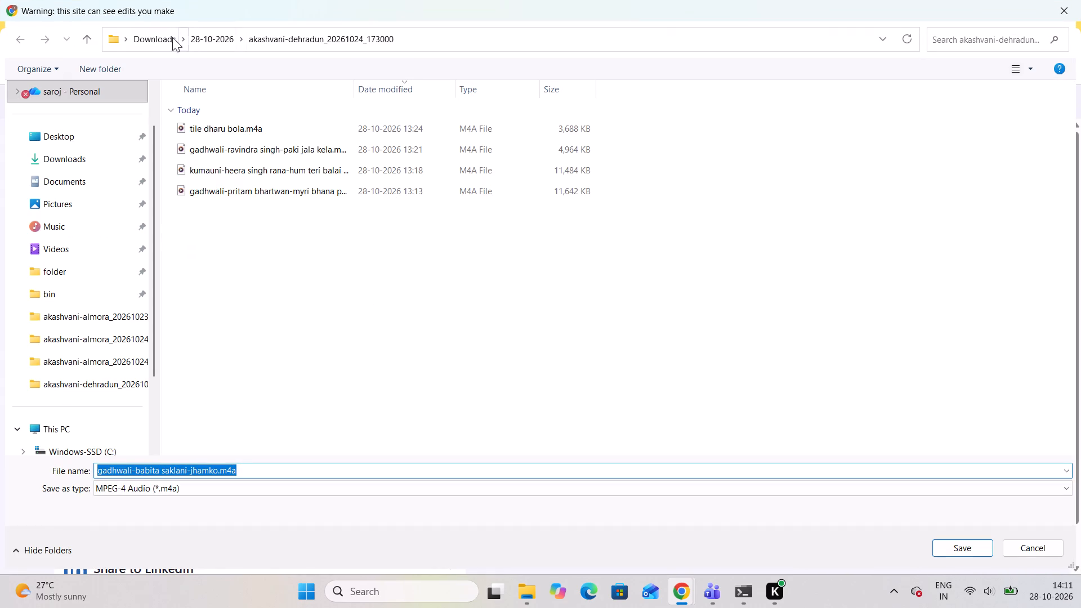
{"action": "left_click", "coordinate": [206, 37]}
{"action": "double_click", "coordinate": [238, 126]}
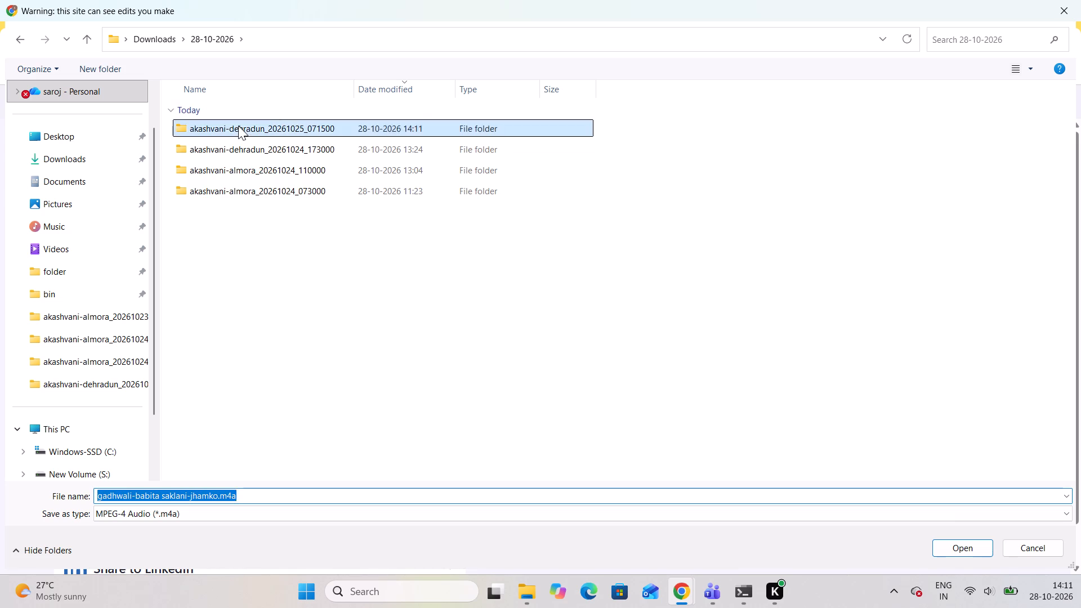
{"action": "left_click", "coordinate": [962, 543]}
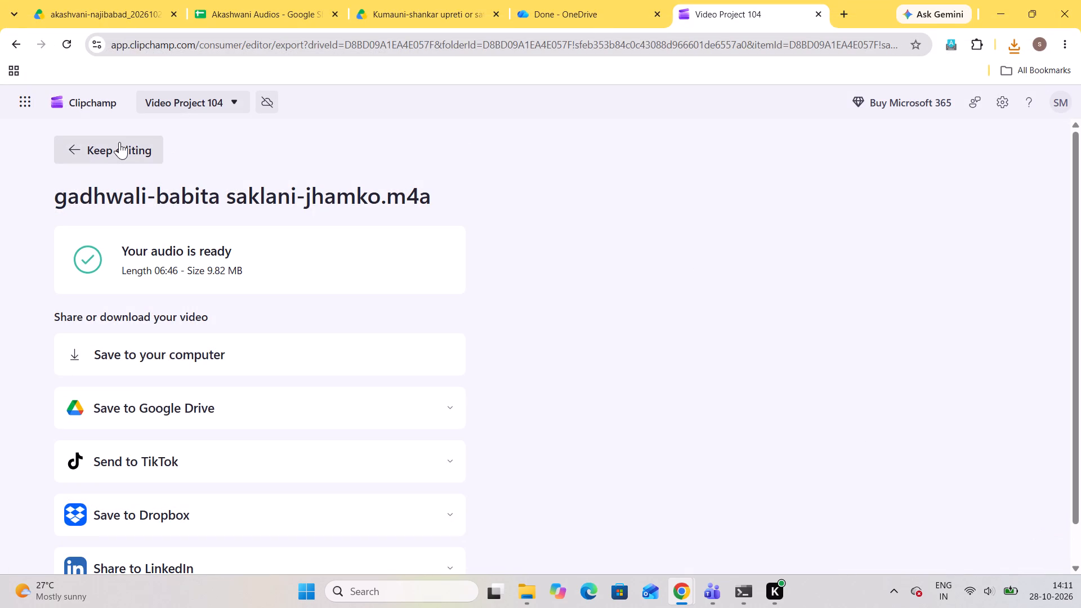
Return to editing and replace the exported clip on the timeline with the full akashvani-dehradun_20261025_071500 recording.
{"action": "left_click", "coordinate": [119, 142]}
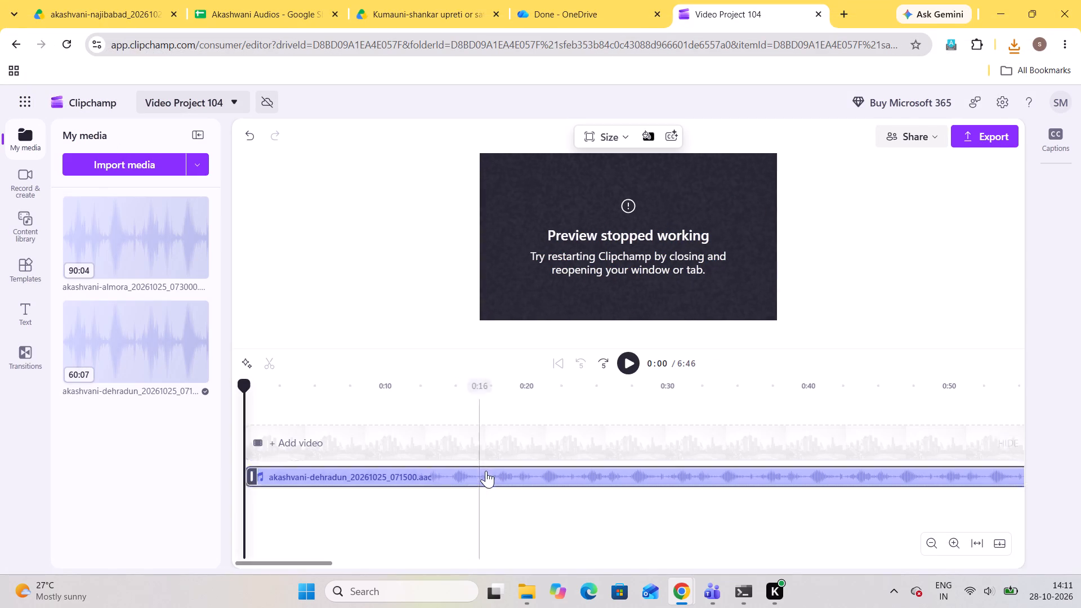
{"action": "left_click", "coordinate": [486, 471]}
{"action": "key", "text": "Delete"}
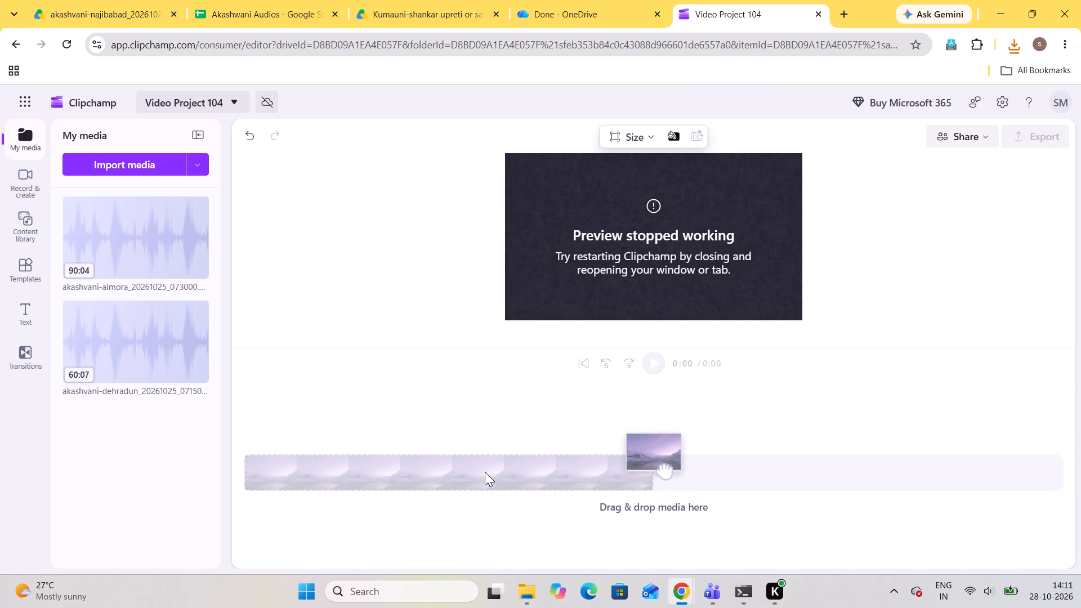
{"action": "left_click_drag", "start_coordinate": [175, 349], "coordinate": [442, 516]}
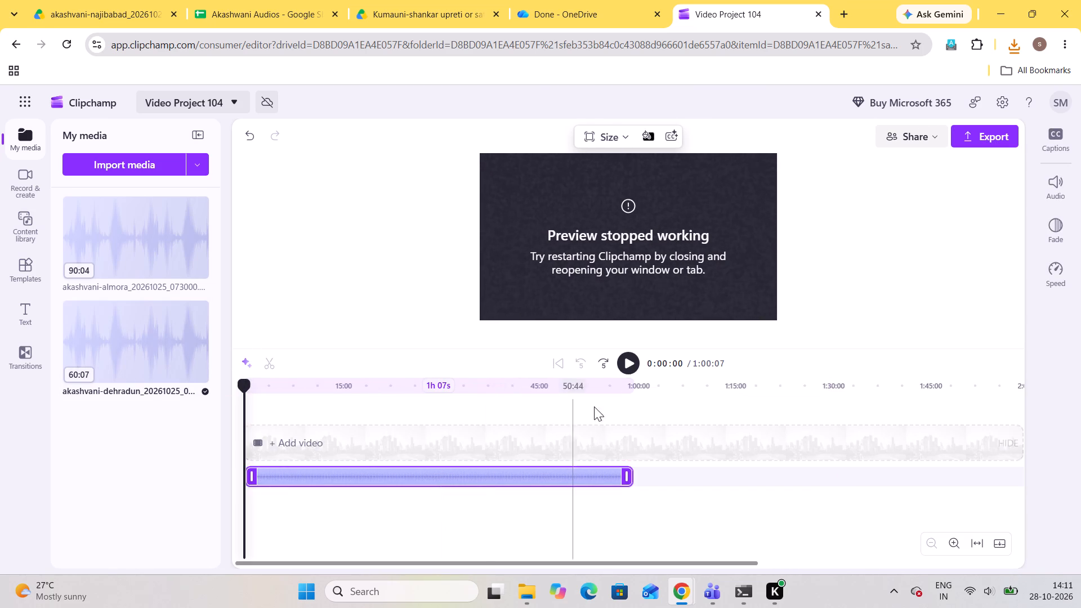
Skim through the Dehradun recording from its start while it plays to locate the next song segment.
{"action": "double_click", "coordinate": [623, 363]}
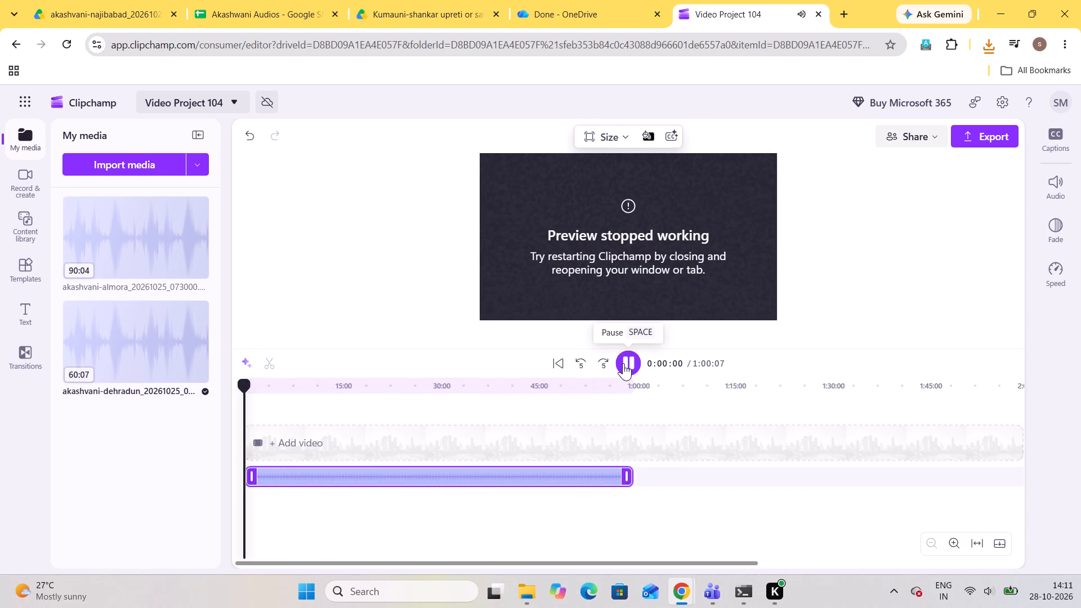
{"action": "left_click", "coordinate": [623, 363]}
{"action": "key", "text": "Right"}
{"action": "key", "text": "Right"}
{"action": "key", "text": "Right"}
{"action": "key", "text": "Right"}
{"action": "key", "text": "Right"}
{"action": "key", "text": "Right"}
{"action": "key", "text": "Right"}
{"action": "key", "text": "Right"}
{"action": "key", "text": "Right"}
{"action": "key", "text": "Right"}
{"action": "key", "text": "Right"}
{"action": "key", "text": "Right"}
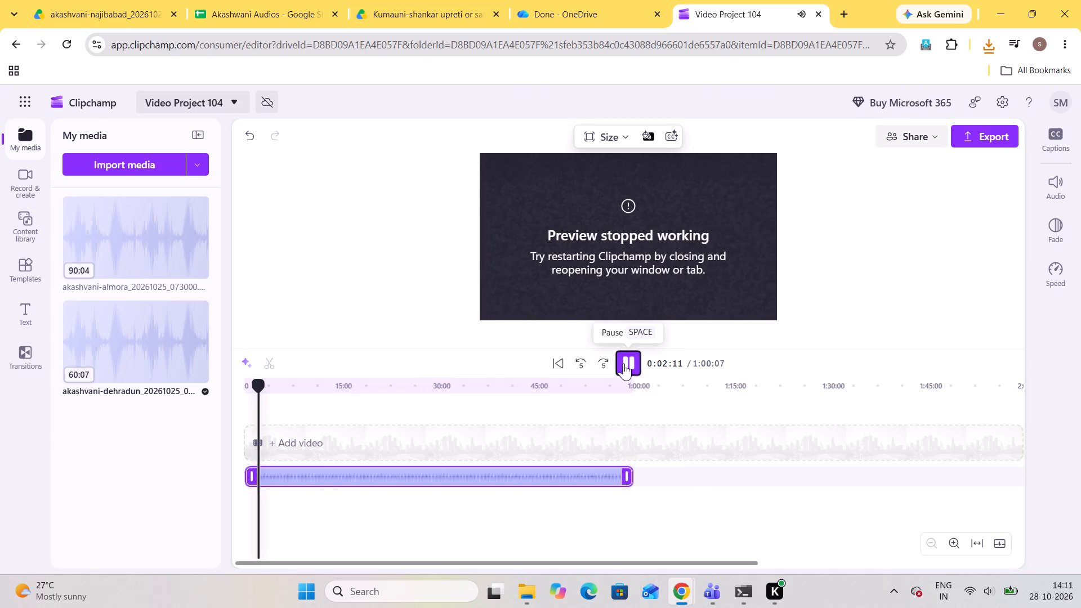
{"action": "key", "text": "Right"}
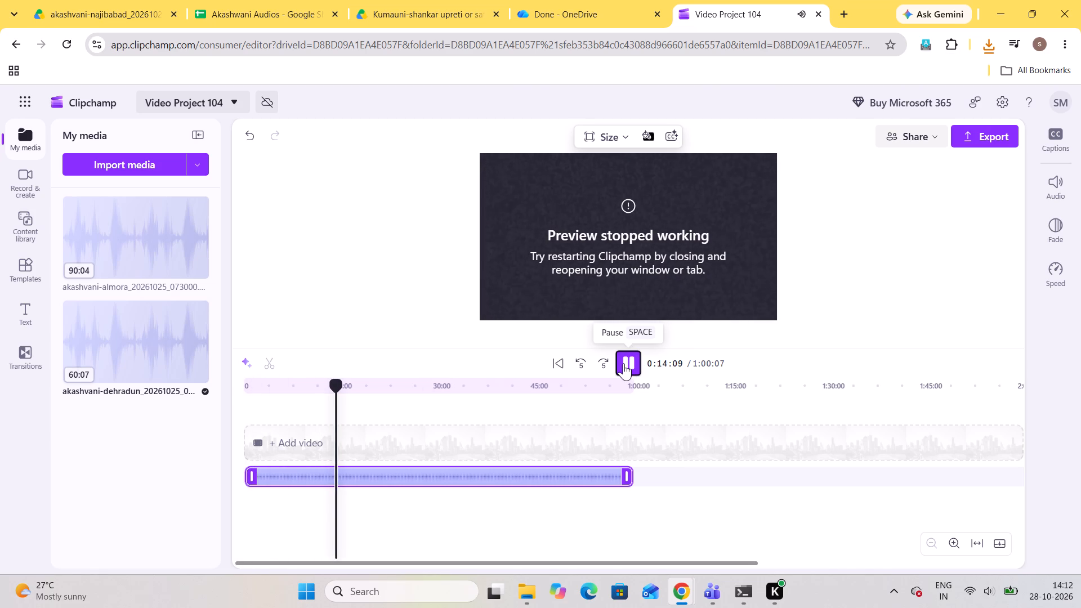
{"action": "key", "text": "Right"}
{"action": "key", "text": "Right"}
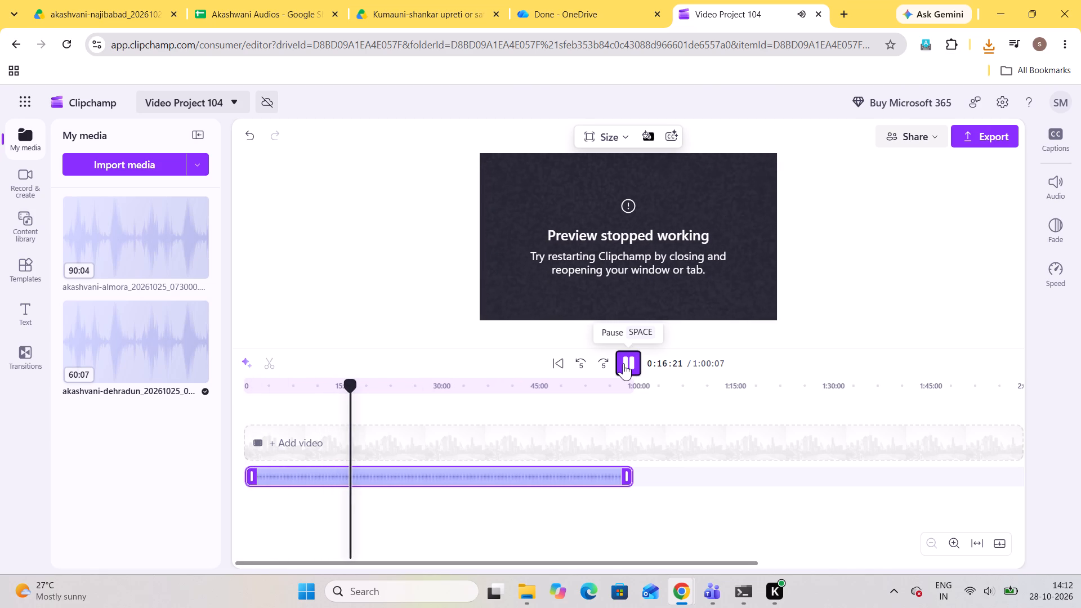
{"action": "key", "text": "Left"}
{"action": "key", "text": "Left"}
{"action": "key", "text": "Left"}
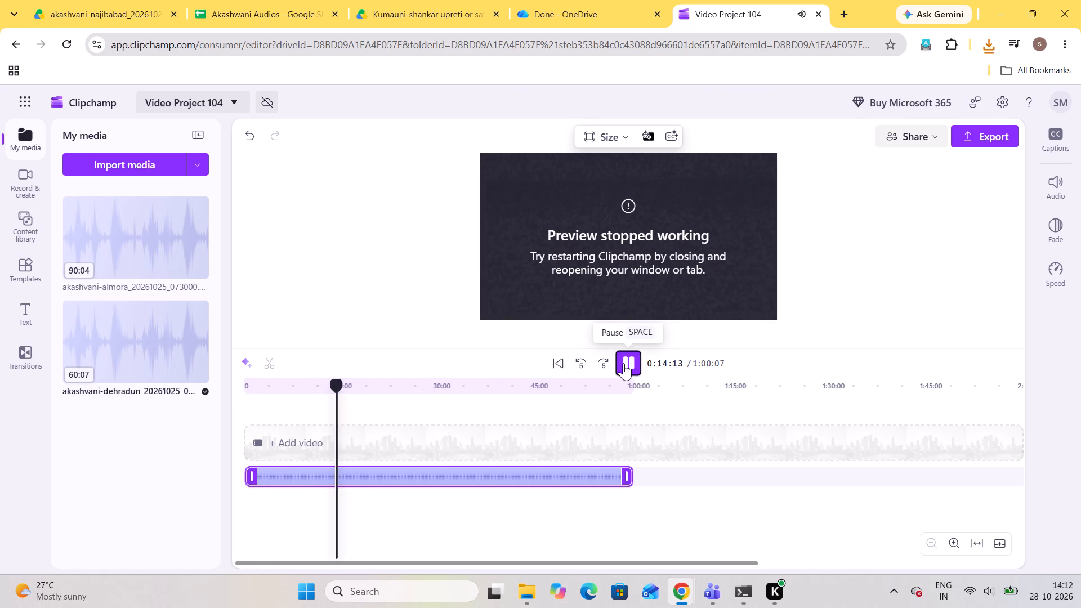
{"action": "key", "text": "Left"}
{"action": "key", "text": "Left"}
{"action": "key", "text": "Left"}
{"action": "key", "text": "Left"}
{"action": "key", "text": "Right"}
{"action": "key", "text": "Right"}
{"action": "key", "text": "Right"}
{"action": "key", "text": "Right"}
{"action": "key", "text": "Right"}
{"action": "key", "text": "Right"}
{"action": "key", "text": "Right"}
{"action": "key", "text": "Right"}
{"action": "key", "text": "Right"}
{"action": "key", "text": "Right"}
{"action": "key", "text": "Right"}
{"action": "key", "text": "Right"}
{"action": "key", "text": "Right"}
{"action": "key", "text": "Right"}
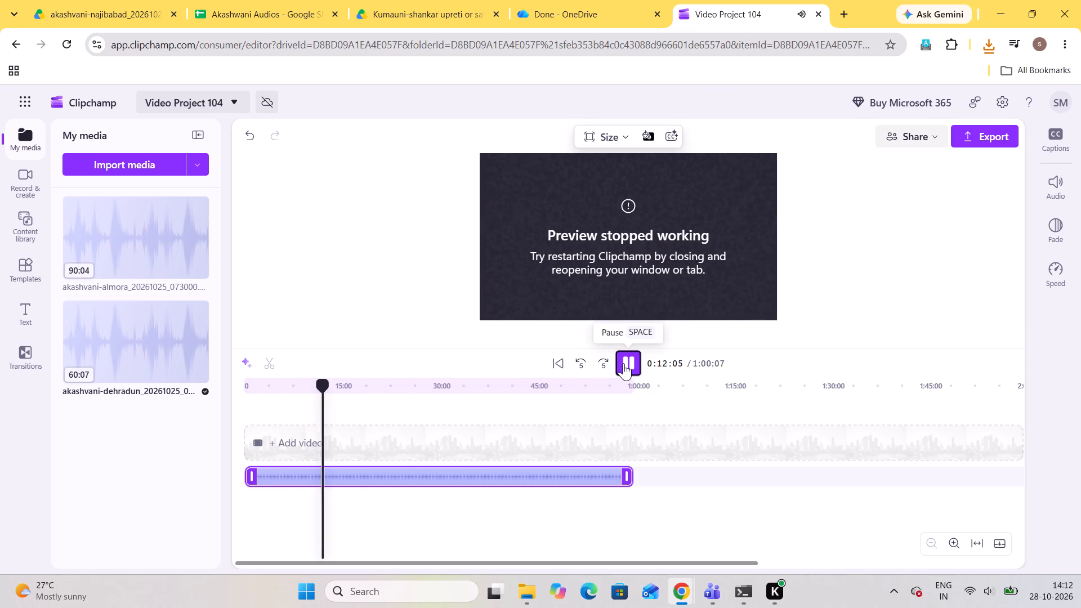
{"action": "key", "text": "Right"}
{"action": "key", "text": "Right"}
{"action": "key", "text": "Right"}
{"action": "key", "text": "Right"}
{"action": "key", "text": "Right"}
{"action": "key", "text": "Right"}
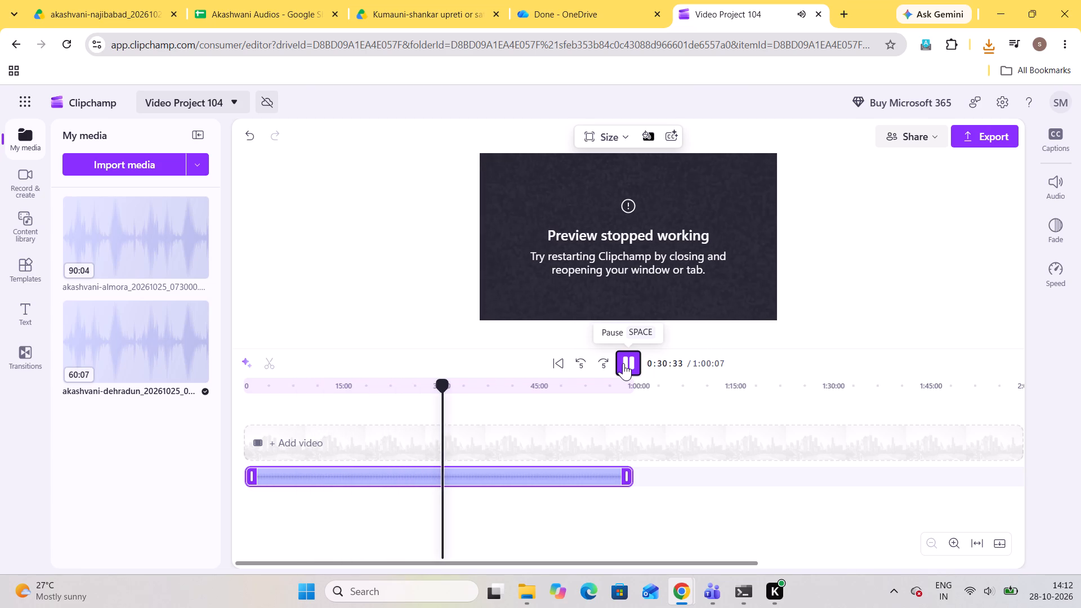
{"action": "key", "text": "Right"}
{"action": "key", "text": "Right"}
{"action": "key", "text": "Right"}
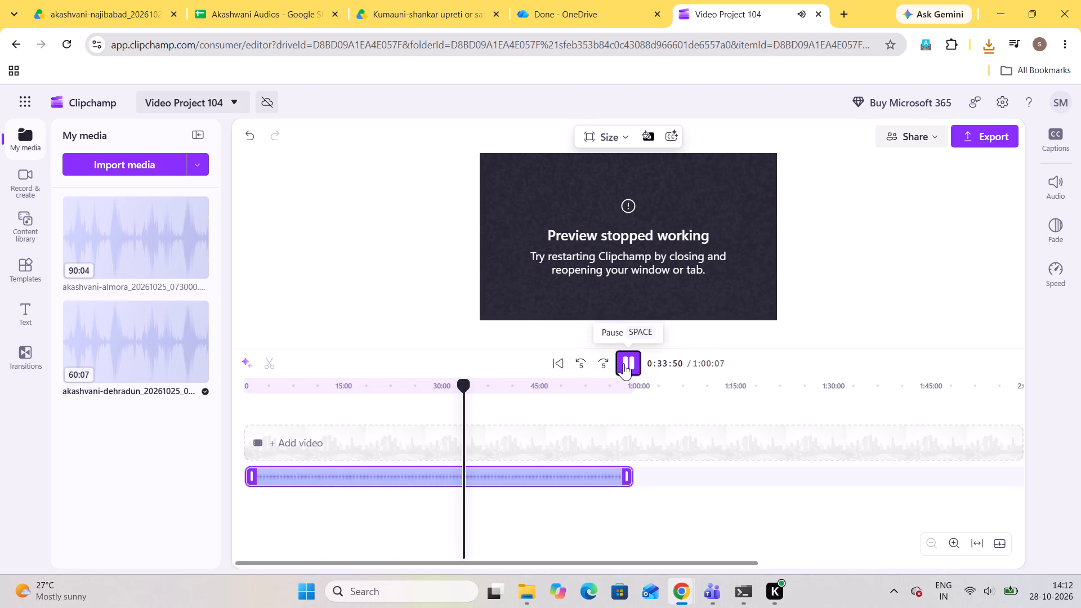
{"action": "key", "text": "Right"}
{"action": "key", "text": "Right"}
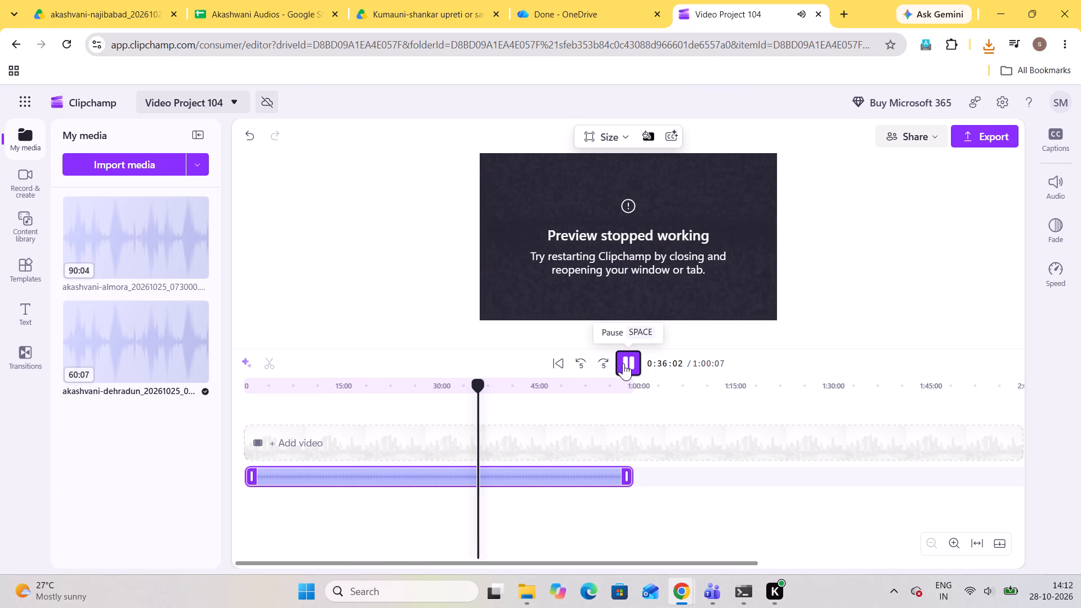
{"action": "key", "text": "Right"}
{"action": "key", "text": "Right"}
{"action": "key", "text": "Right"}
{"action": "key", "text": "Right"}
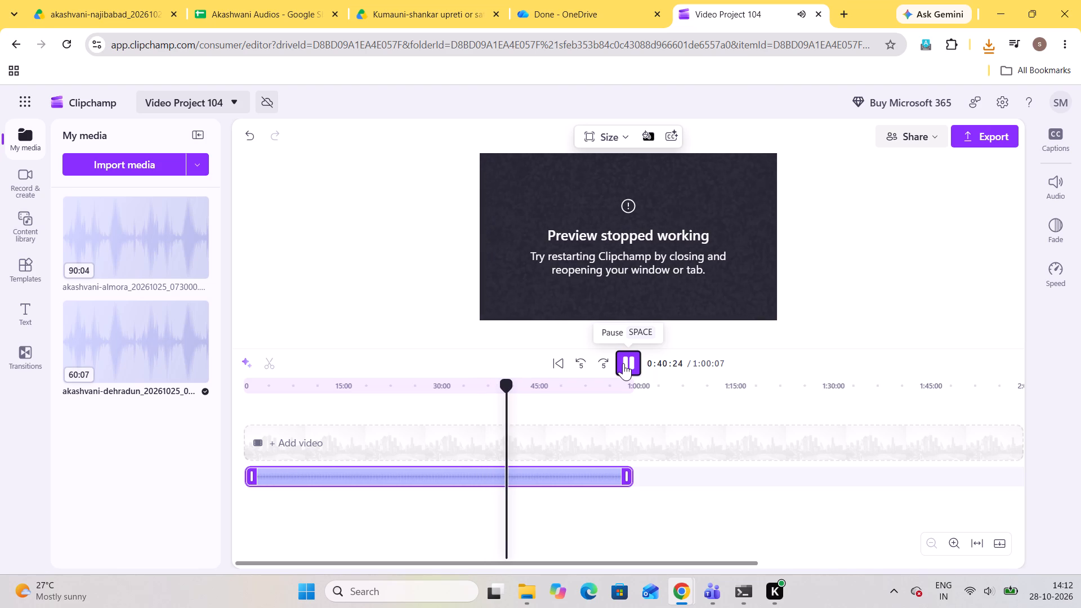
{"action": "key", "text": "Right"}
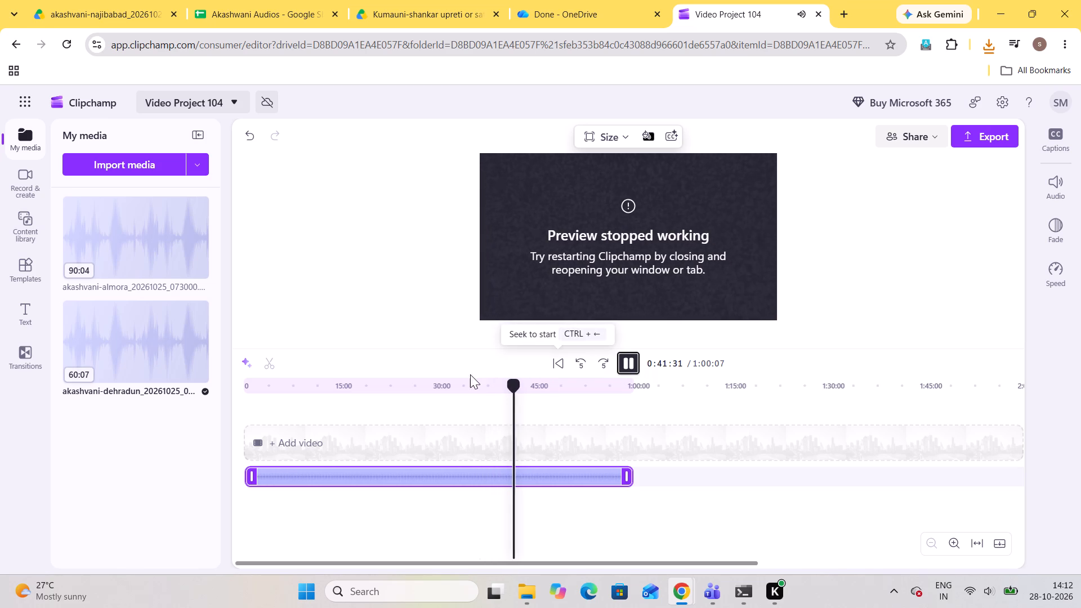
Fine-tune the playback position and split the Dehradun recording at 0:40:26.
{"action": "left_click", "coordinate": [506, 392]}
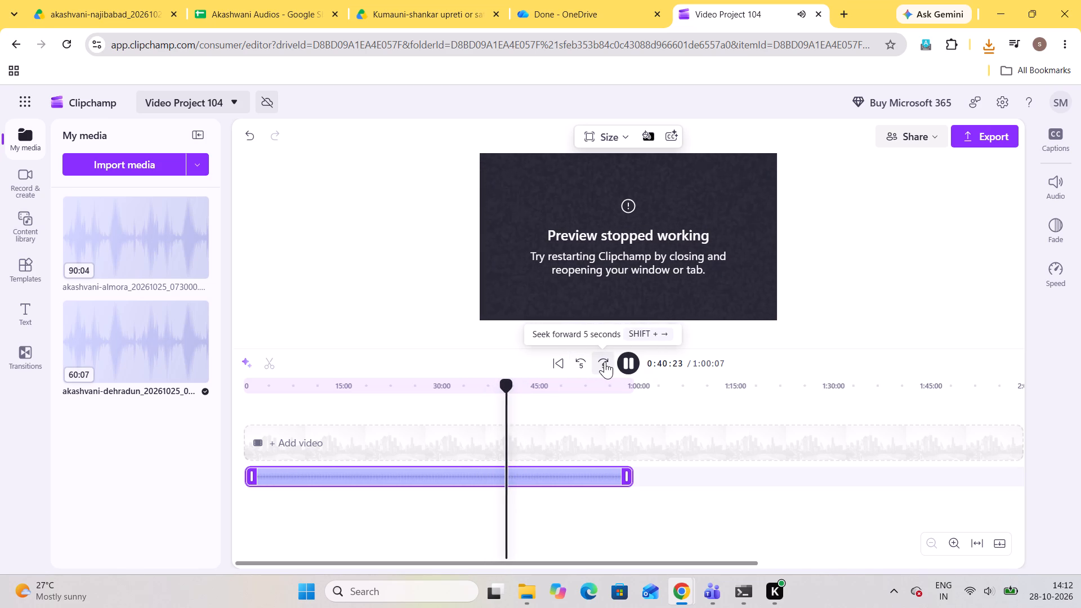
{"action": "left_click", "coordinate": [605, 361]}
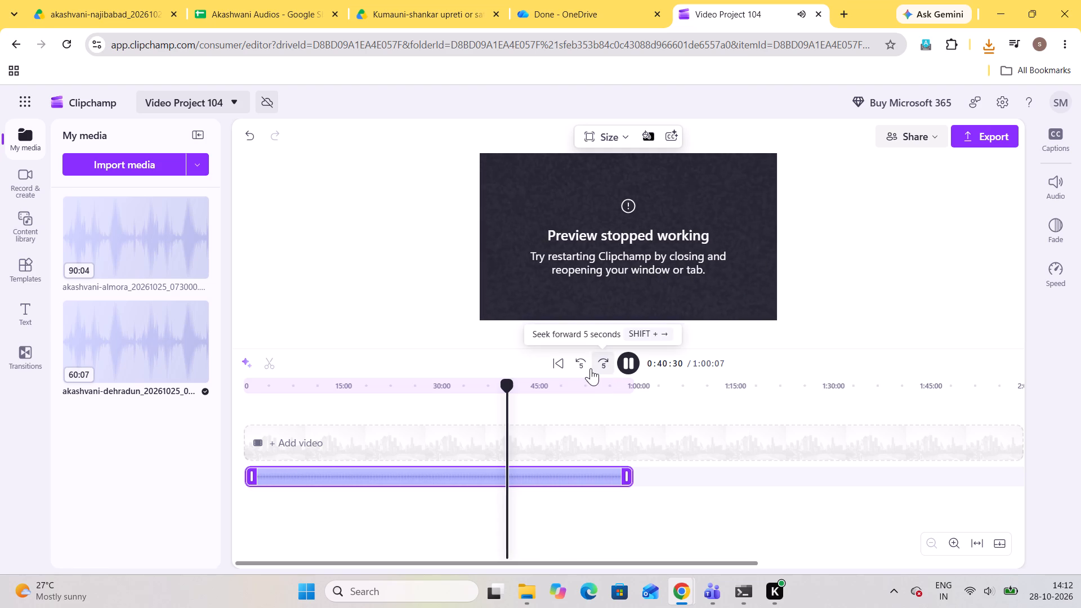
{"action": "left_click", "coordinate": [585, 369]}
{"action": "left_click", "coordinate": [585, 369]}
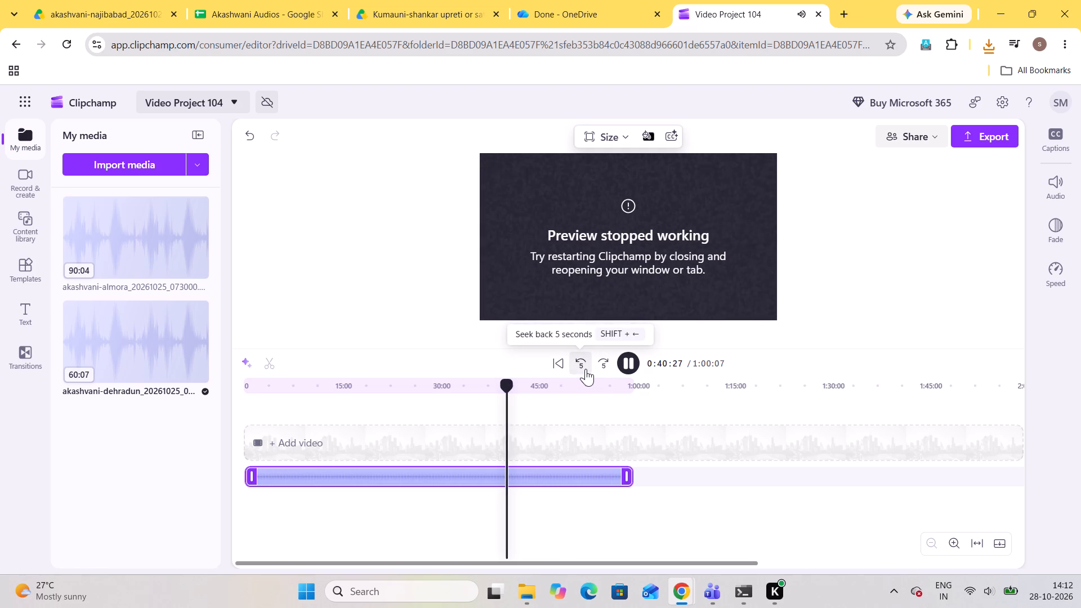
{"action": "left_click", "coordinate": [631, 366]}
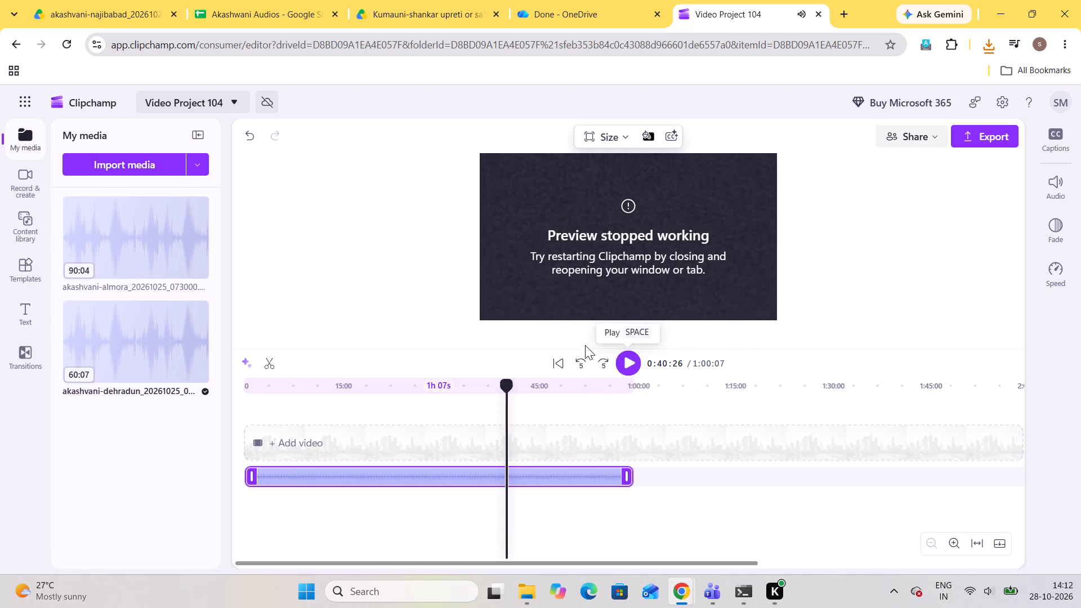
{"action": "left_click", "coordinate": [272, 363]}
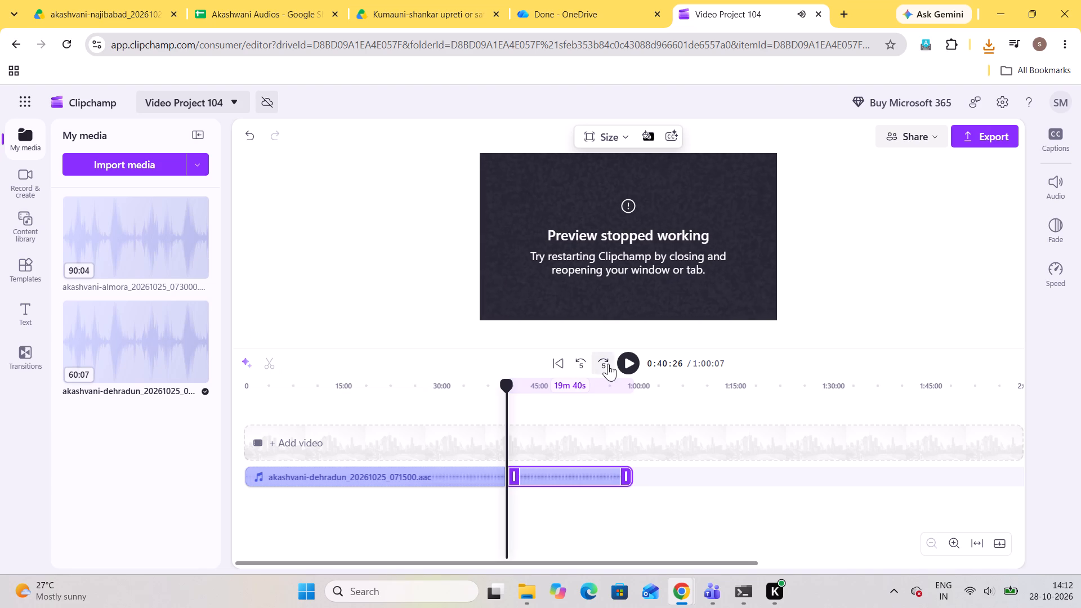
Play the recording onward from the split point to look for the next cut position.
{"action": "left_click", "coordinate": [626, 361]}
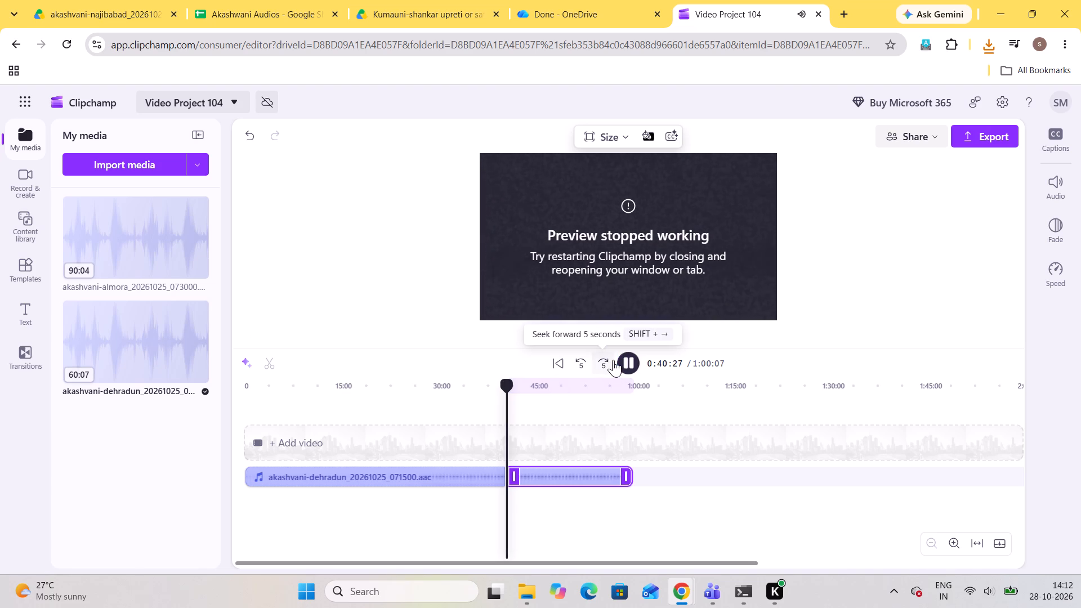
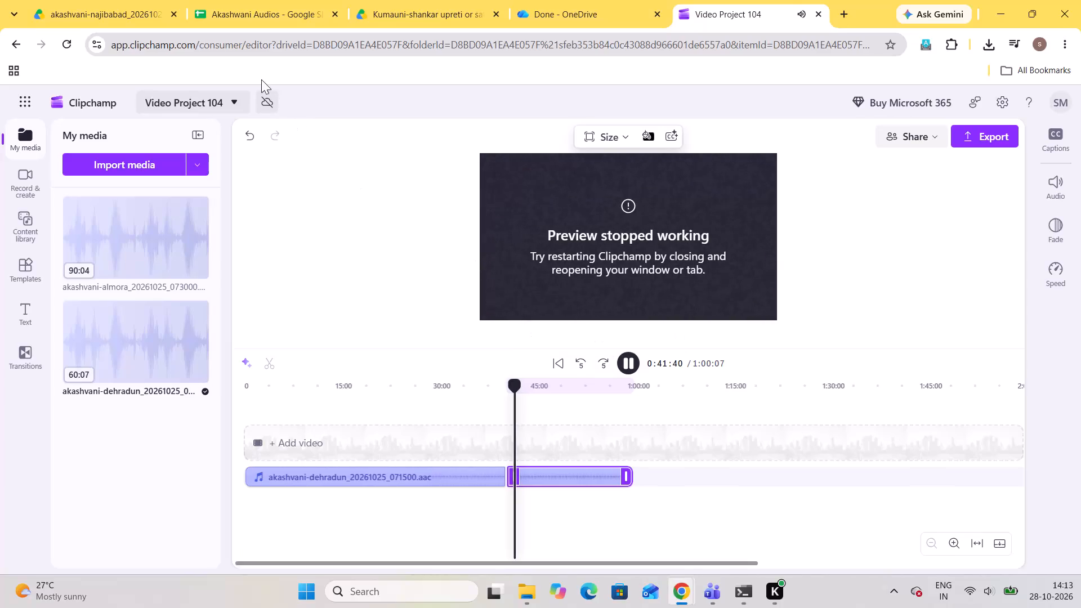
Check the song entries in the Dehradun sheet of Akashwani Audios while the recording plays, then pause playback in Clipchamp around 0:42:20.
{"action": "left_click", "coordinate": [285, 11]}
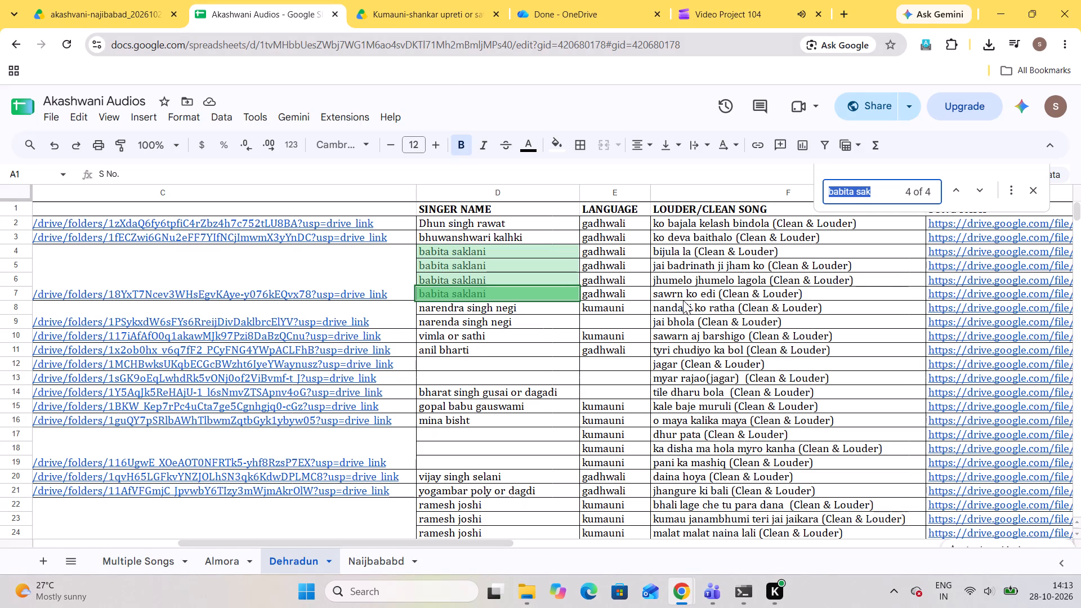
{"action": "left_click", "coordinate": [703, 5]}
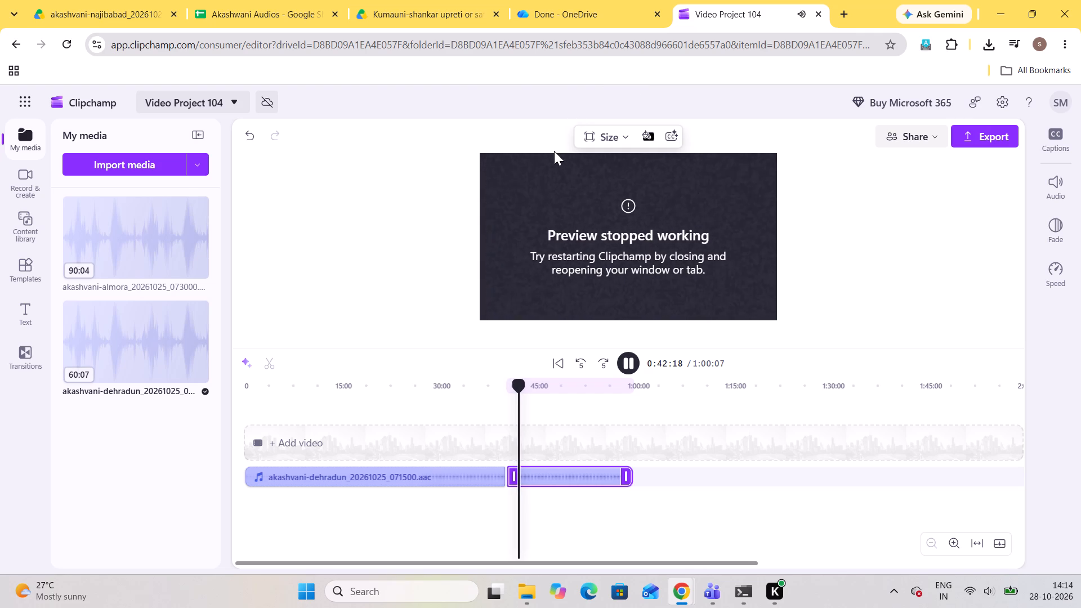
{"action": "left_click", "coordinate": [626, 357]}
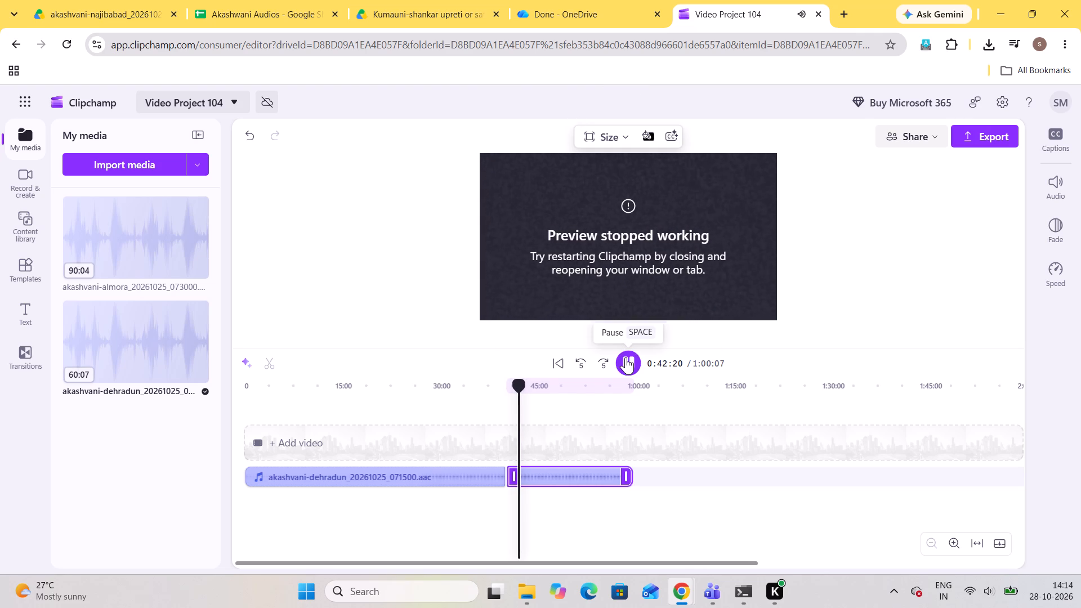
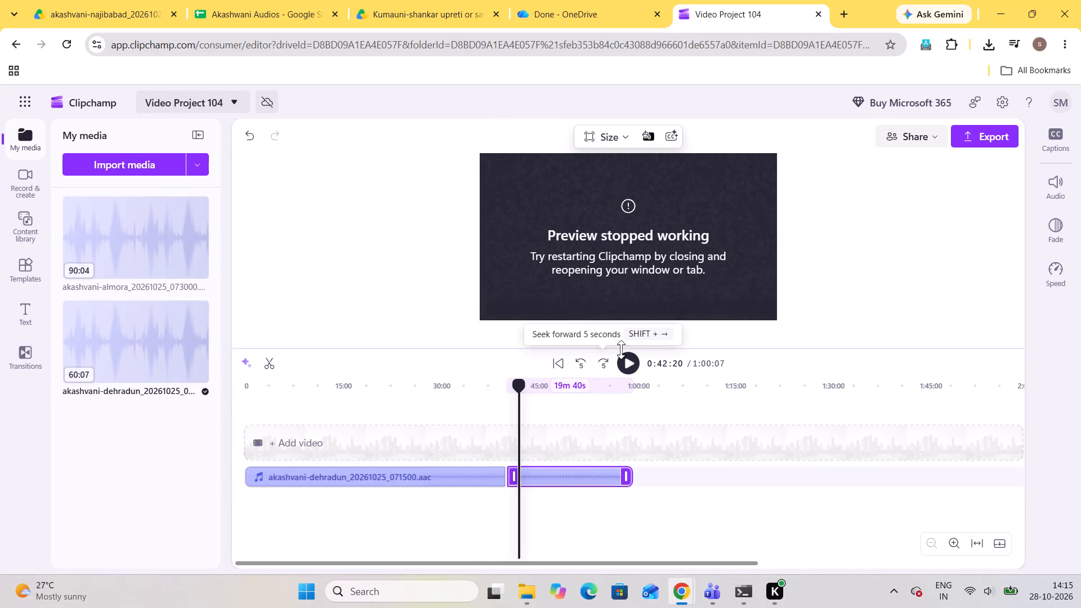
Play the Dehradun recording from 0:42:20 and skip ahead through the remainder to its end, listening for further songs.
{"action": "left_click", "coordinate": [626, 366]}
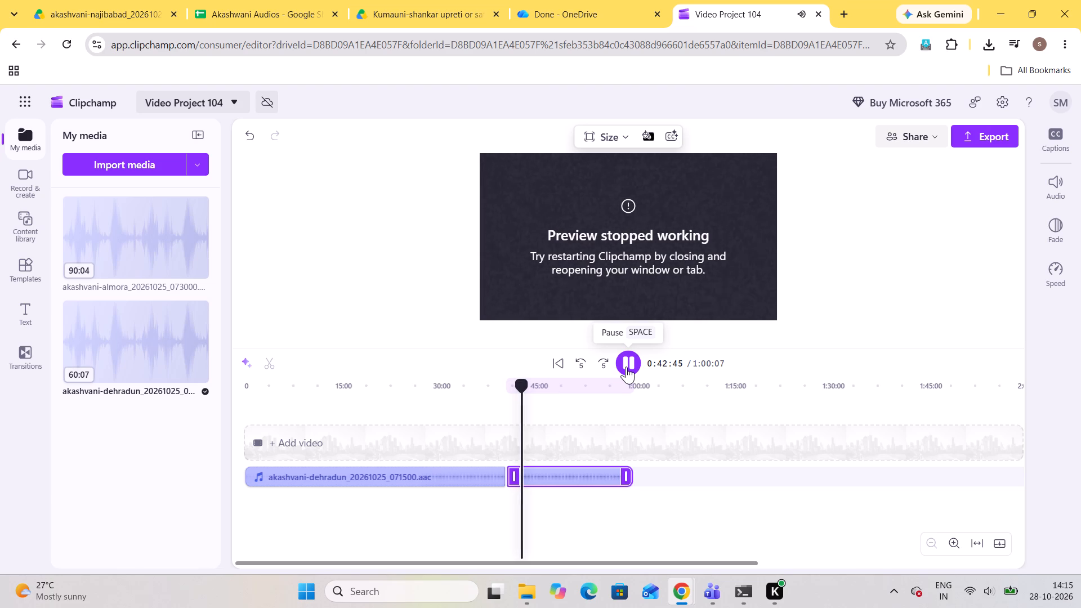
{"action": "left_click", "coordinate": [529, 404]}
{"action": "key", "text": "Right"}
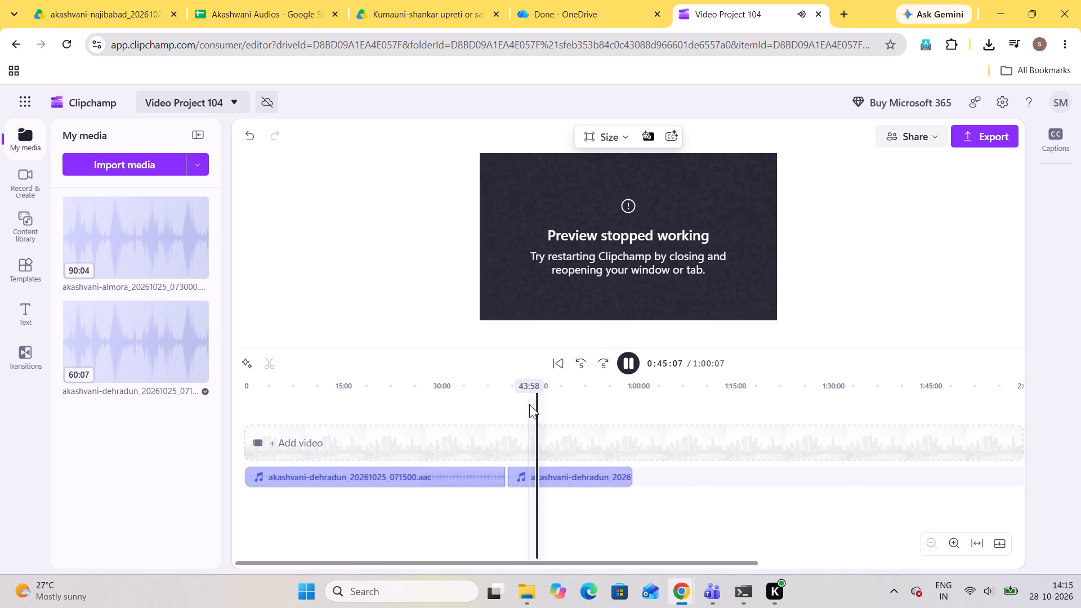
{"action": "key", "text": "Right"}
{"action": "key", "text": "Right"}
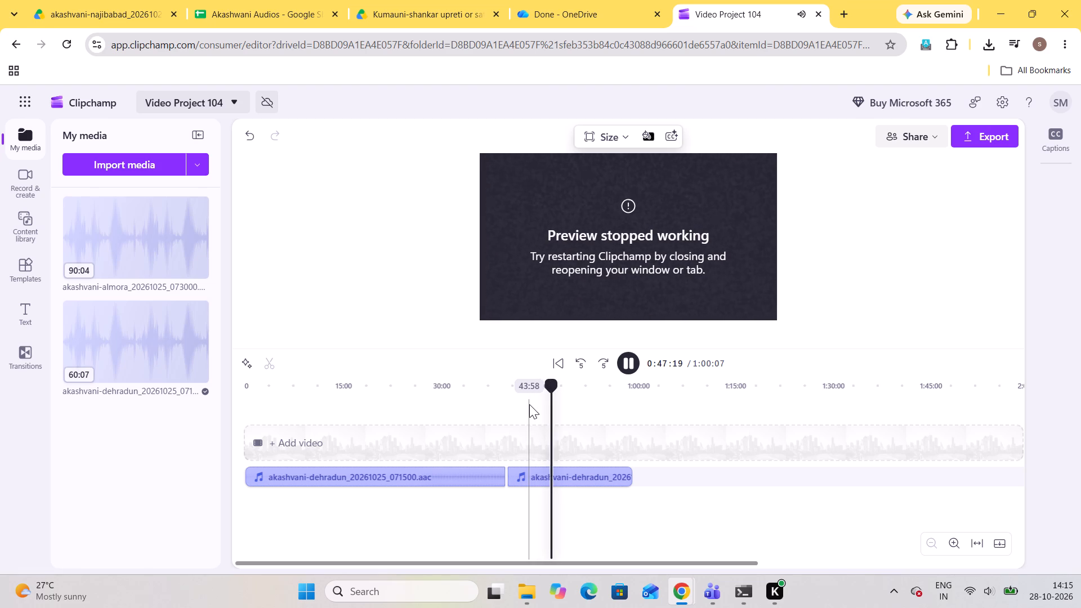
{"action": "key", "text": "Right"}
{"action": "key", "text": "Right"}
{"action": "key", "text": "Right"}
{"action": "key", "text": "Right"}
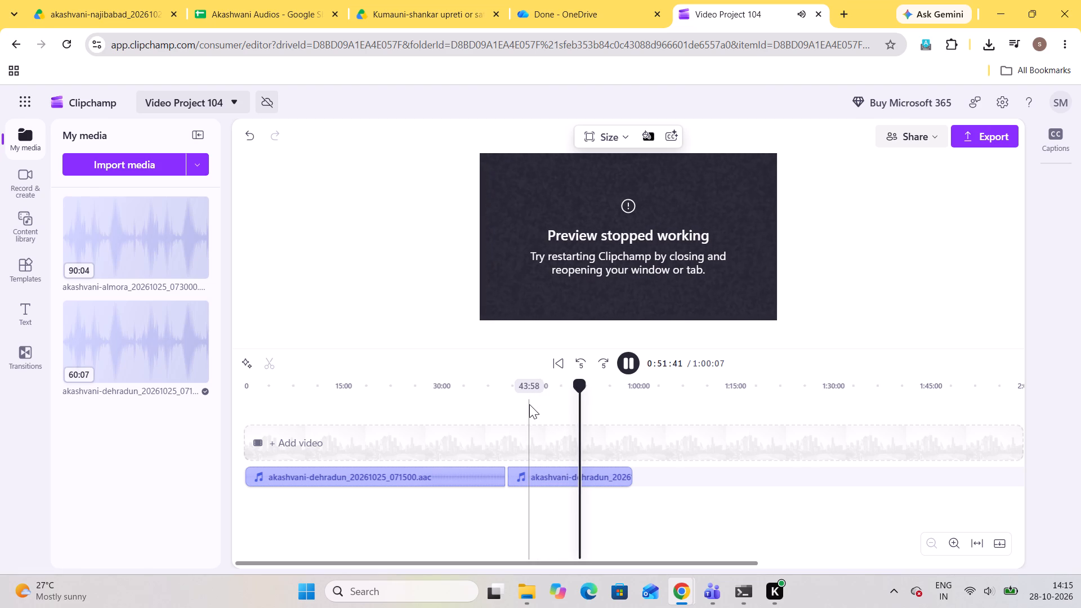
{"action": "key", "text": "Right"}
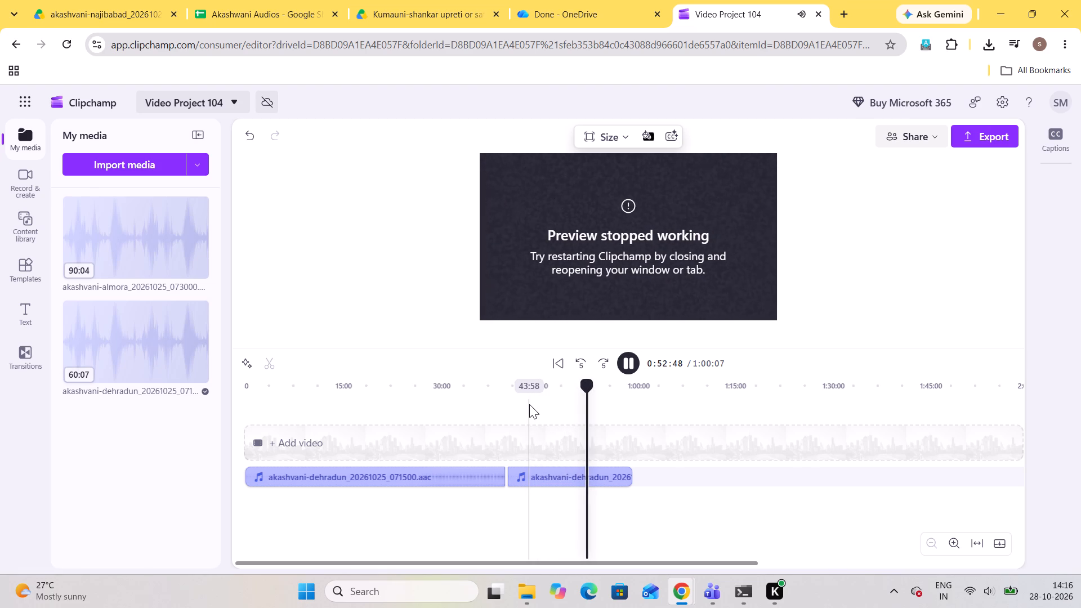
{"action": "key", "text": "Right"}
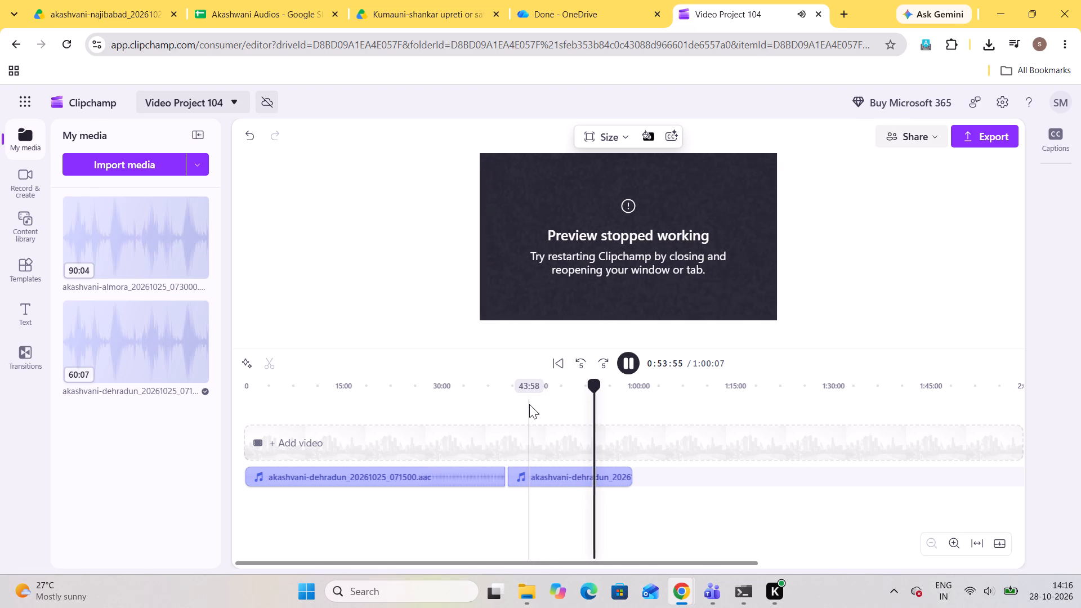
{"action": "key", "text": "Right"}
{"action": "key", "text": "Right"}
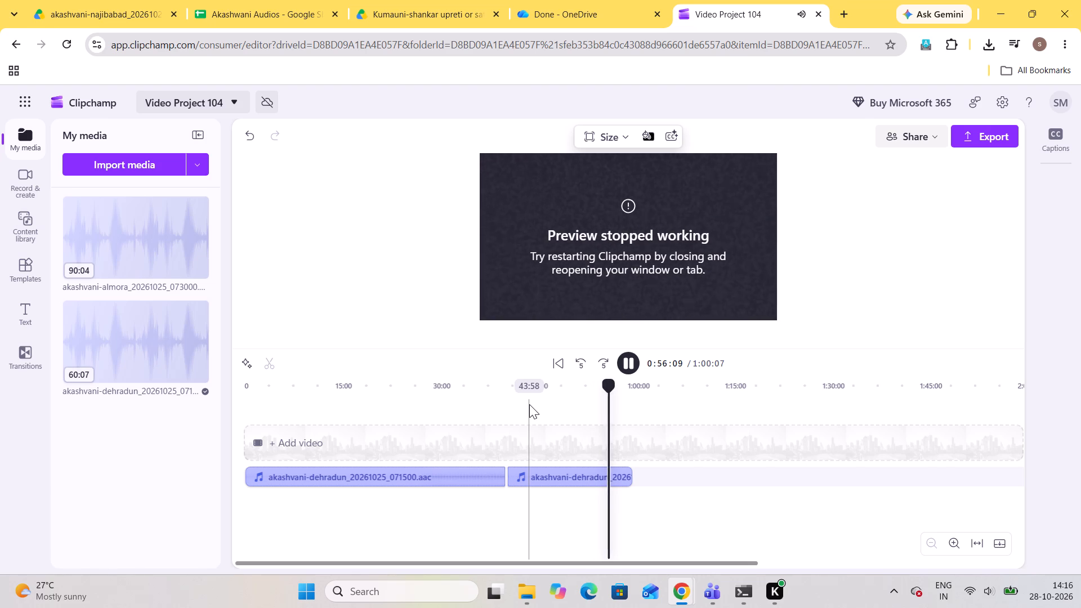
{"action": "key", "text": "Right"}
{"action": "key", "text": "Right"}
{"action": "key", "text": "Right"}
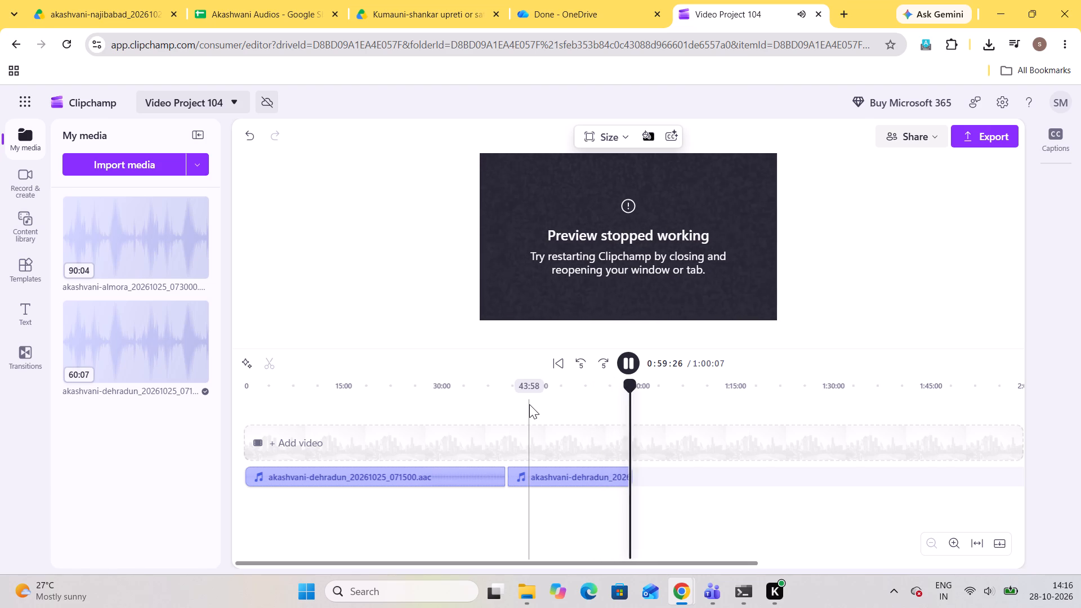
{"action": "key", "text": "Right"}
{"action": "key", "text": "Right"}
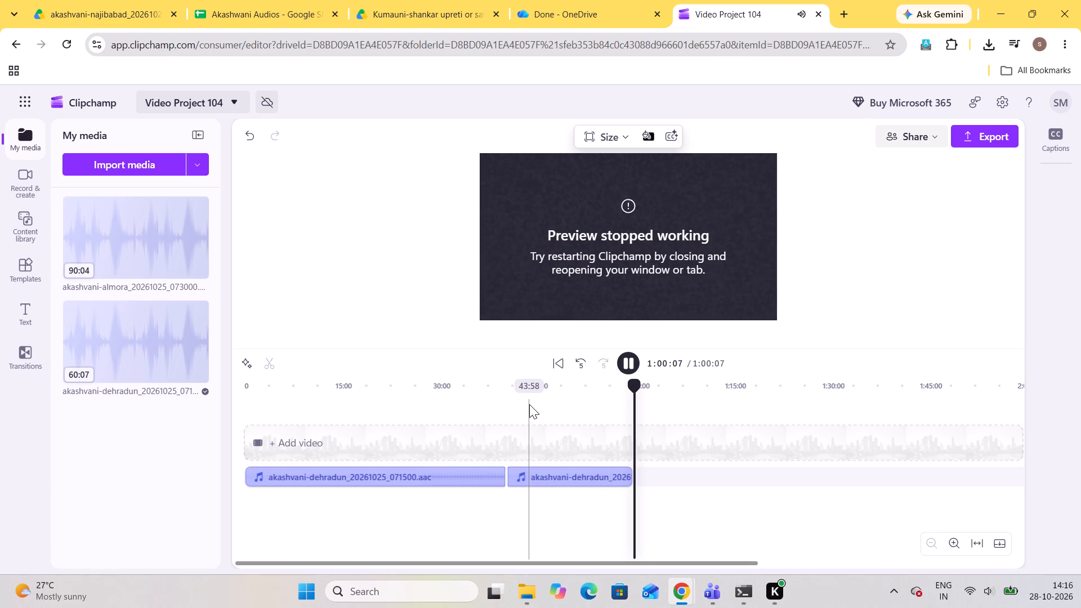
{"action": "key", "text": "Right"}
{"action": "key", "text": "Right"}
Delete both remaining akashvani-dehradun_20261025_071500.aac clips from the timeline.
{"action": "left_click", "coordinate": [417, 479]}
{"action": "key", "text": "Delete"}
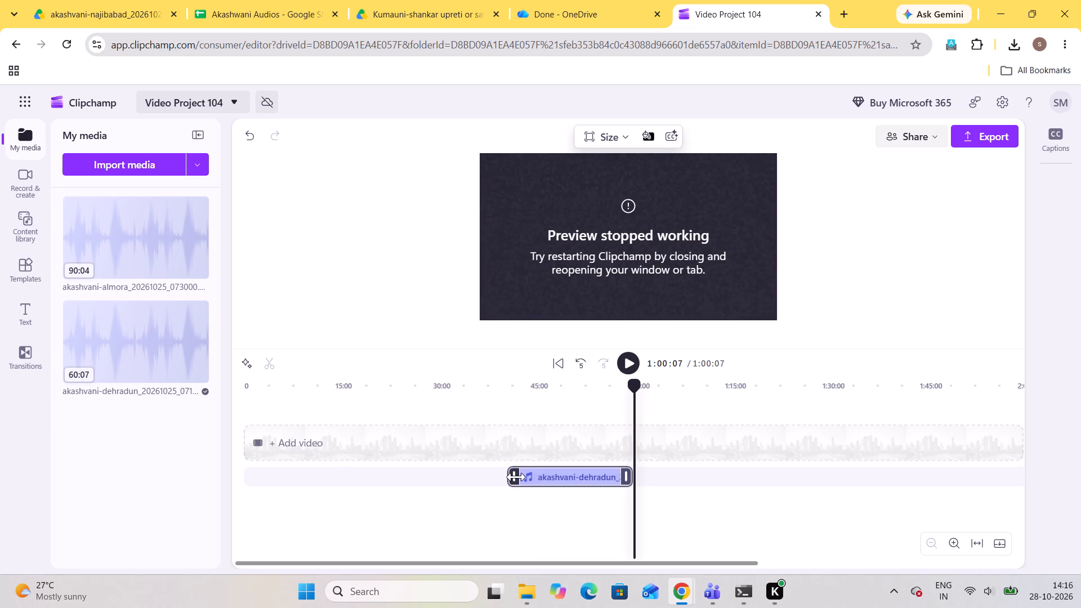
{"action": "left_click", "coordinate": [516, 477]}
{"action": "key", "text": "Delete"}
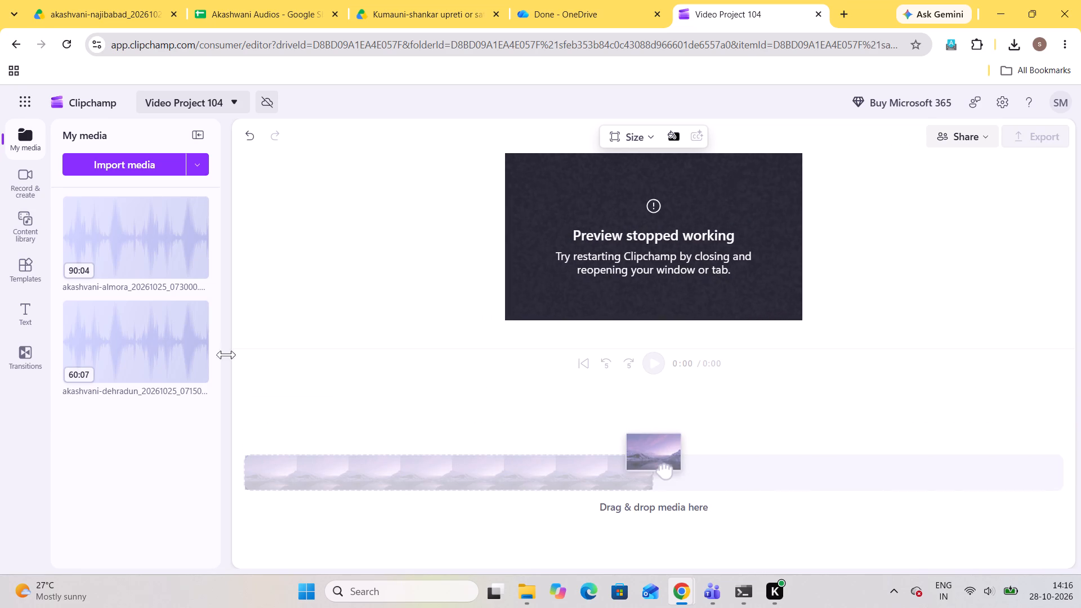
Remove the akashvani-dehradun_20261025_071500.aac asset from the project's media.
{"action": "left_click", "coordinate": [199, 310]}
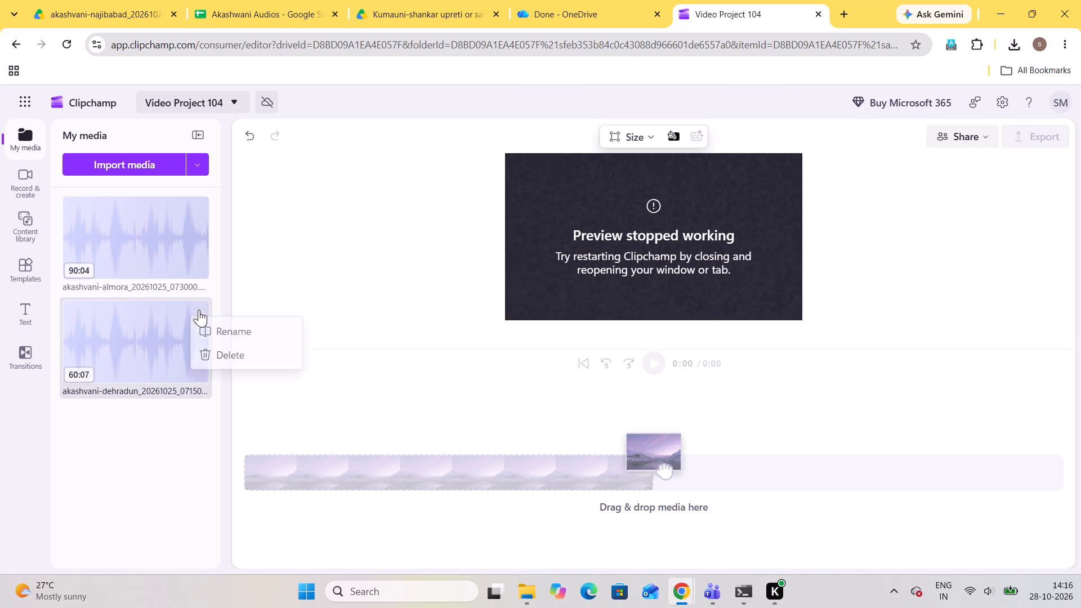
{"action": "left_click", "coordinate": [230, 355]}
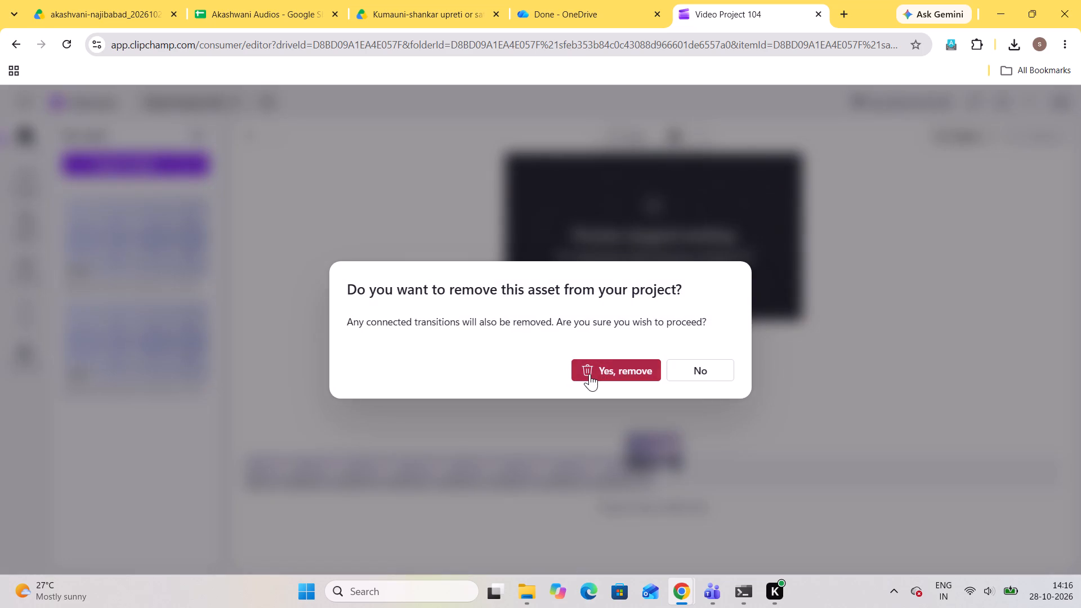
{"action": "left_click", "coordinate": [589, 374]}
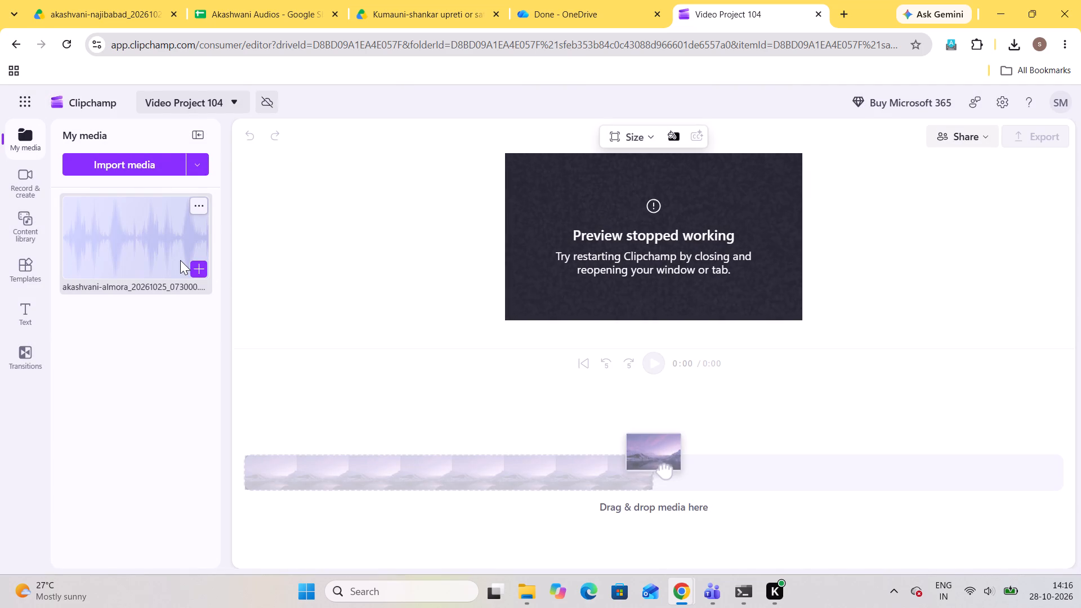
Add akashvani-almora_20261025_073000.aac to the empty timeline and play it from the beginning.
{"action": "left_click_drag", "start_coordinate": [176, 260], "coordinate": [339, 448]}
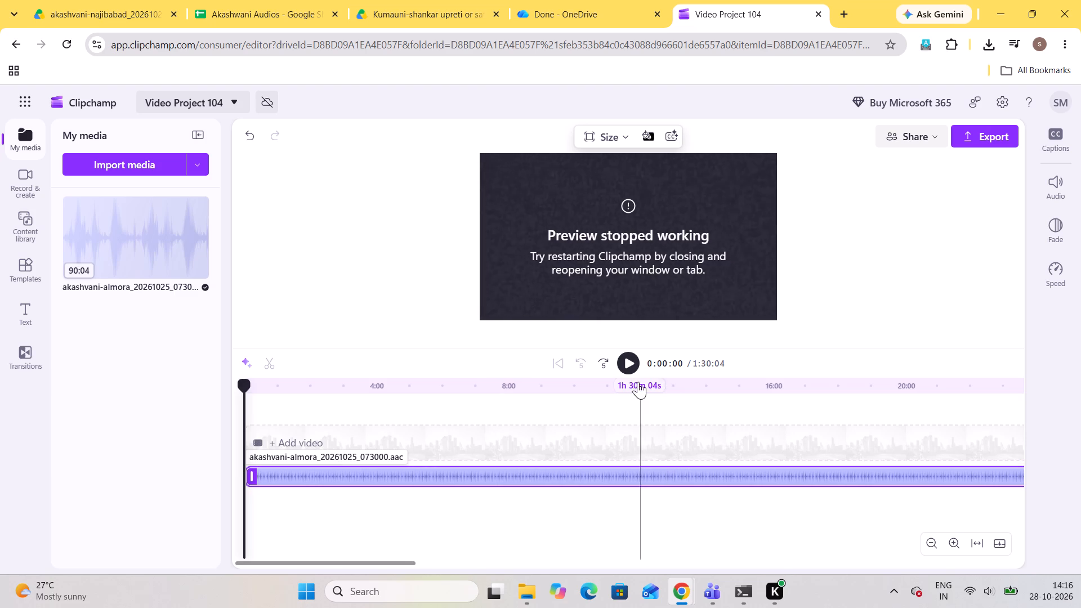
{"action": "left_click", "coordinate": [629, 365]}
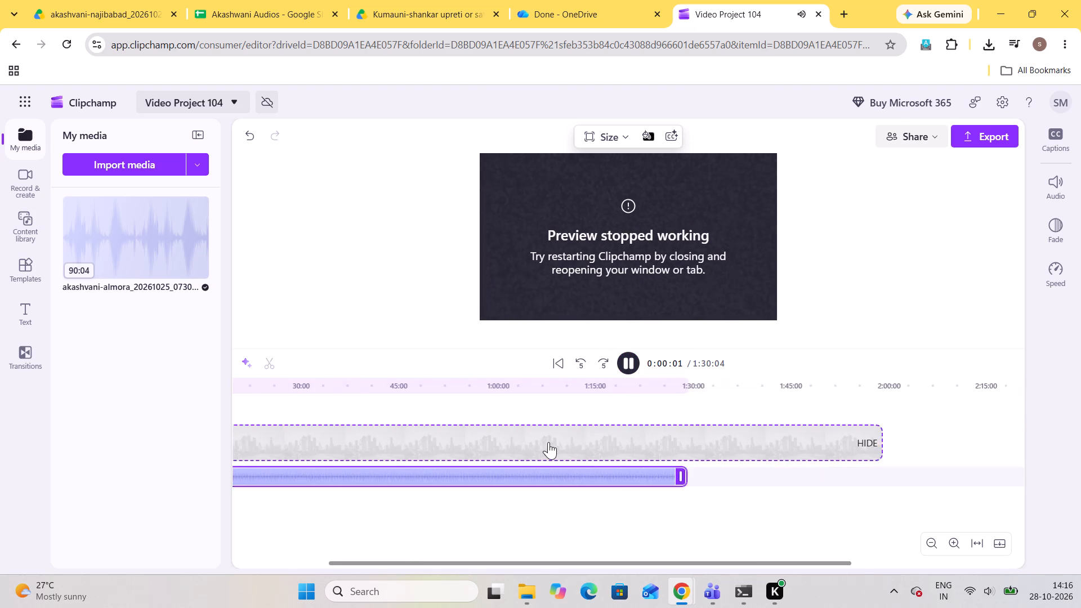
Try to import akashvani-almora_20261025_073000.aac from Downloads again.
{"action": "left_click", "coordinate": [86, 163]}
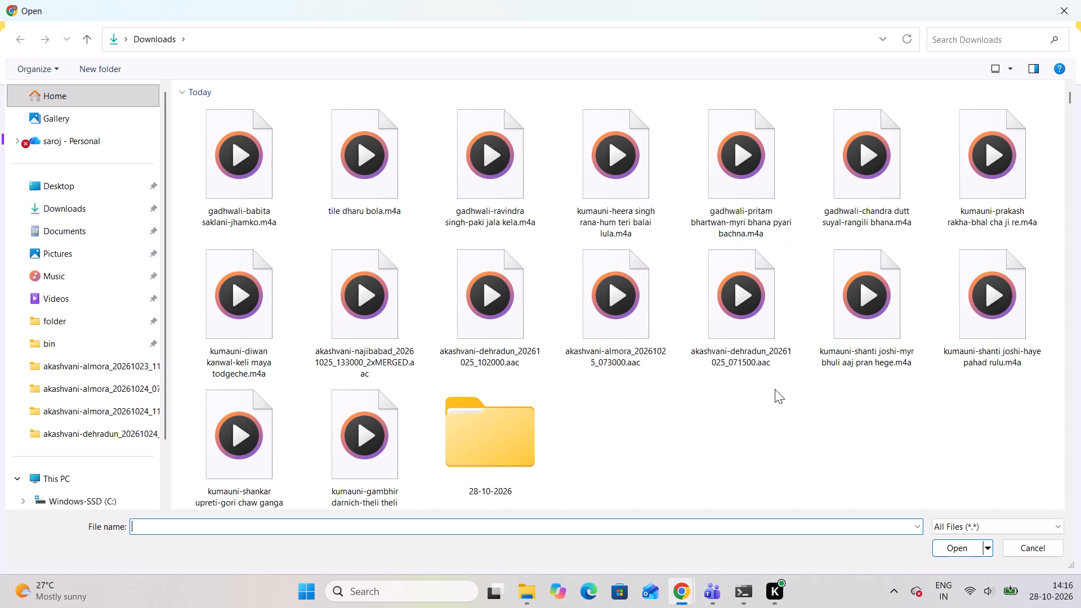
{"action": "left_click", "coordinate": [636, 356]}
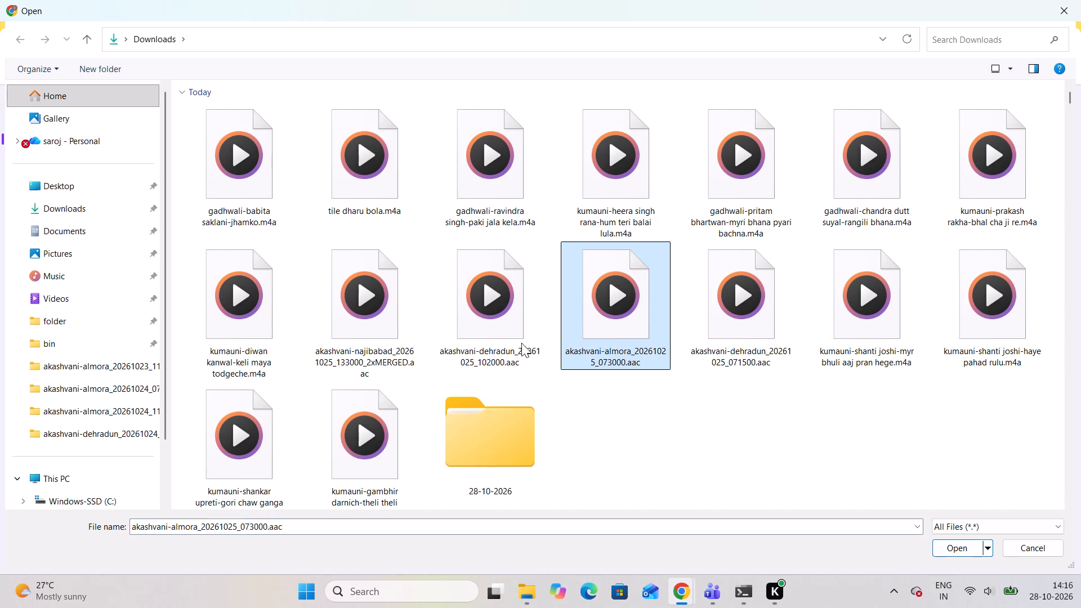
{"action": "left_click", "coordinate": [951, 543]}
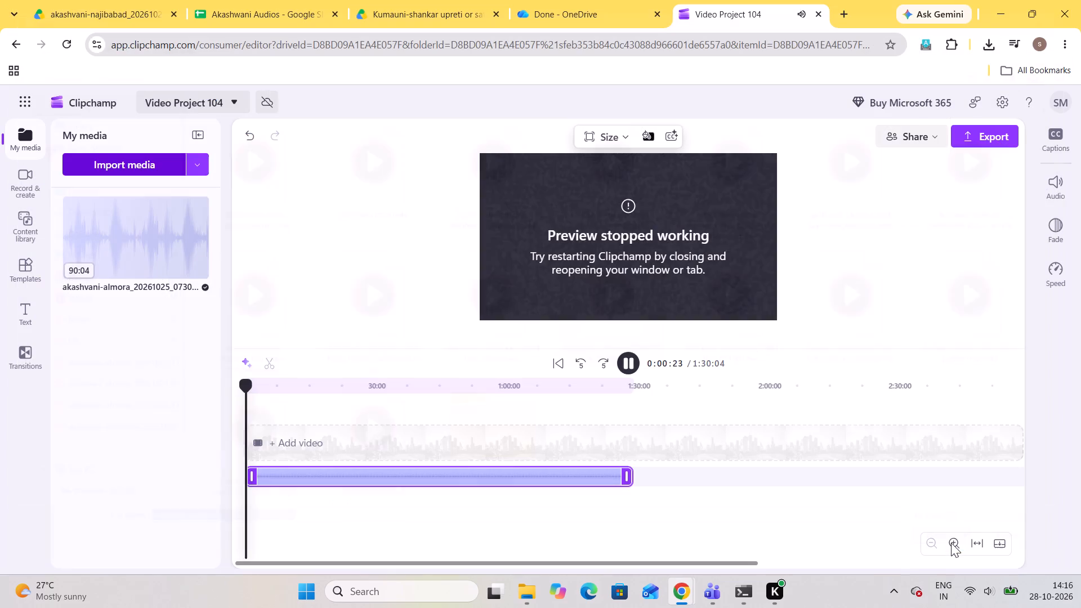
Import akashvani-dehradun_20261025_102000.aac and akashvani-najibabad_20261025_133000_2xMERGED.aac from Downloads into the project's media.
{"action": "left_click", "coordinate": [99, 164]}
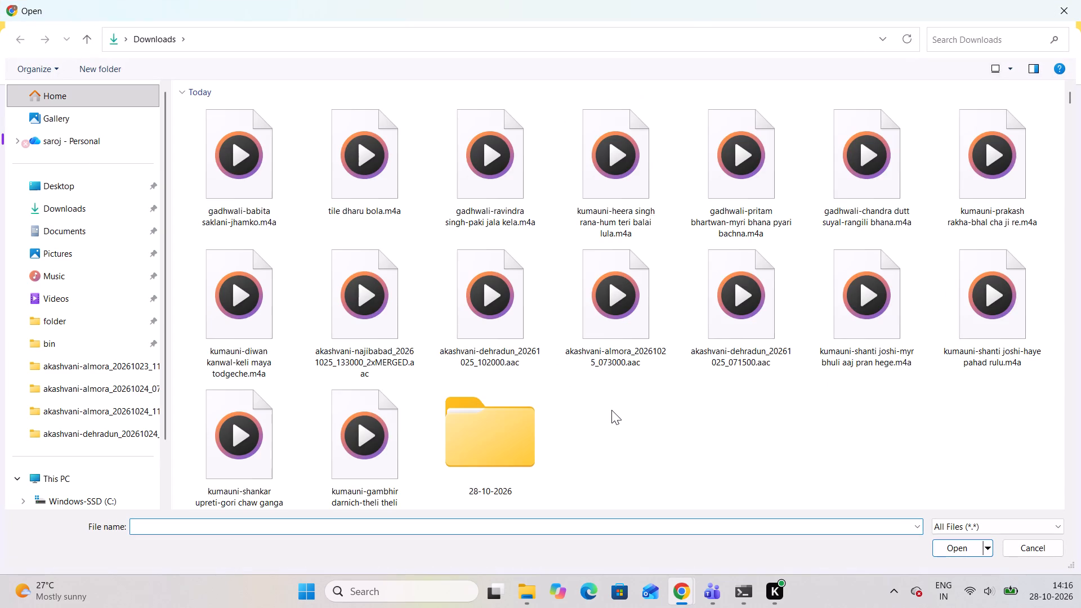
{"action": "left_click", "coordinate": [523, 359]}
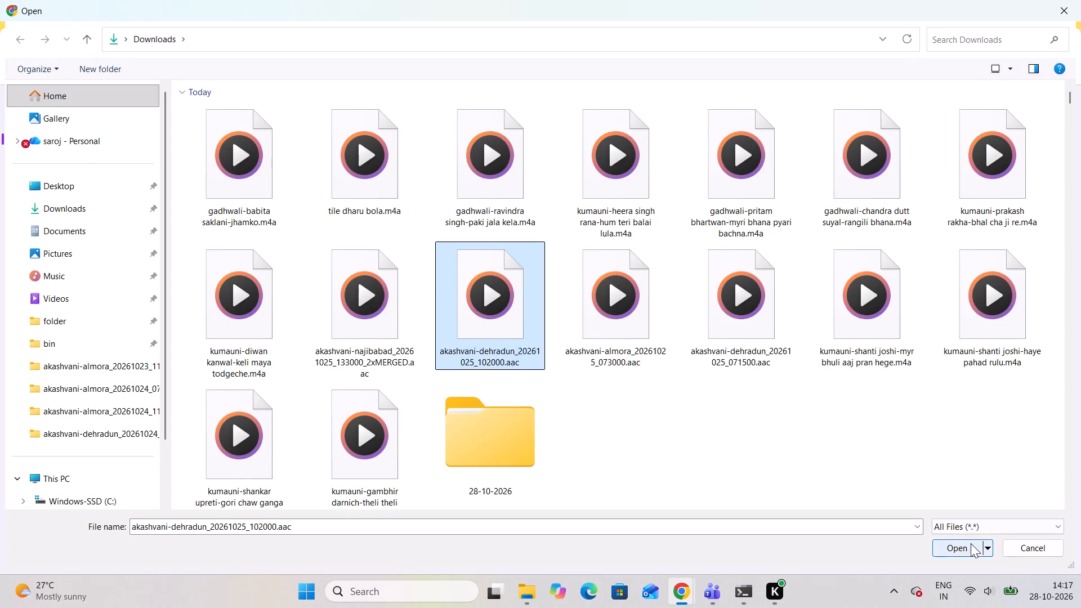
{"action": "left_click", "coordinate": [944, 544]}
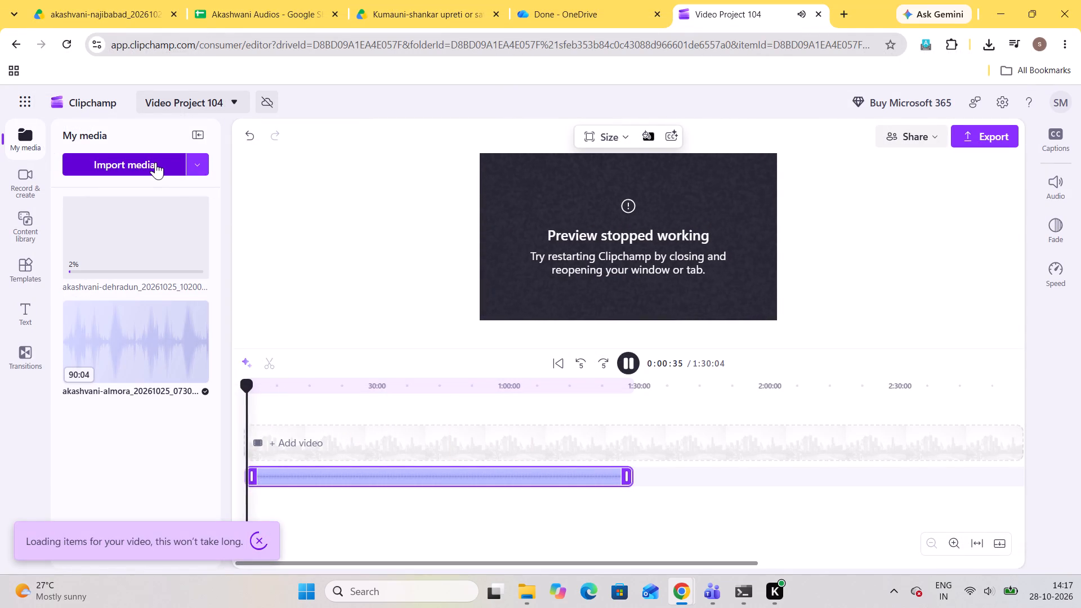
{"action": "left_click", "coordinate": [155, 162]}
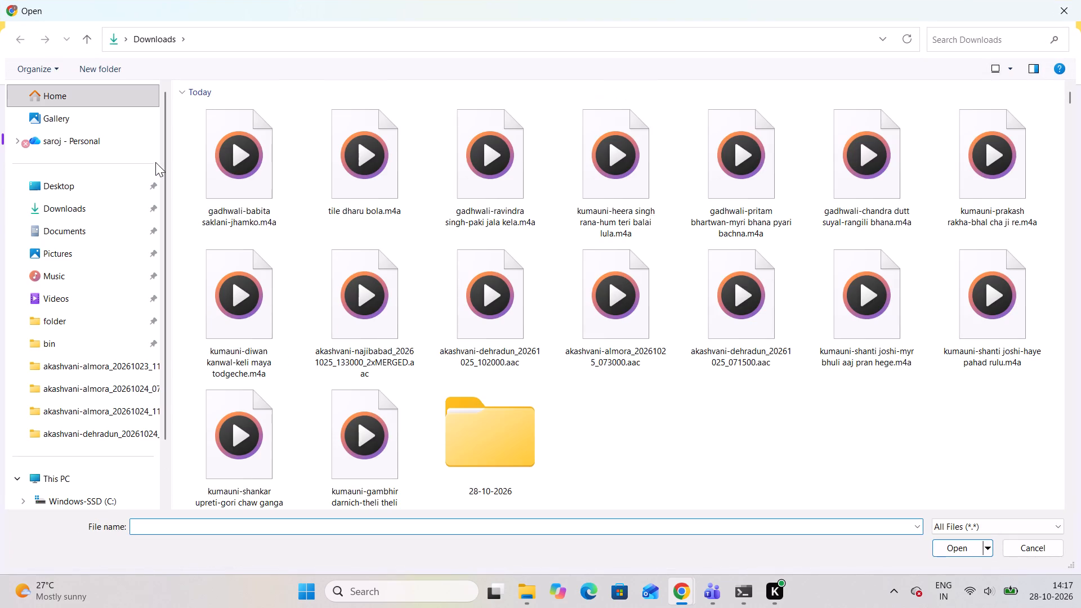
{"action": "left_click", "coordinate": [375, 321]}
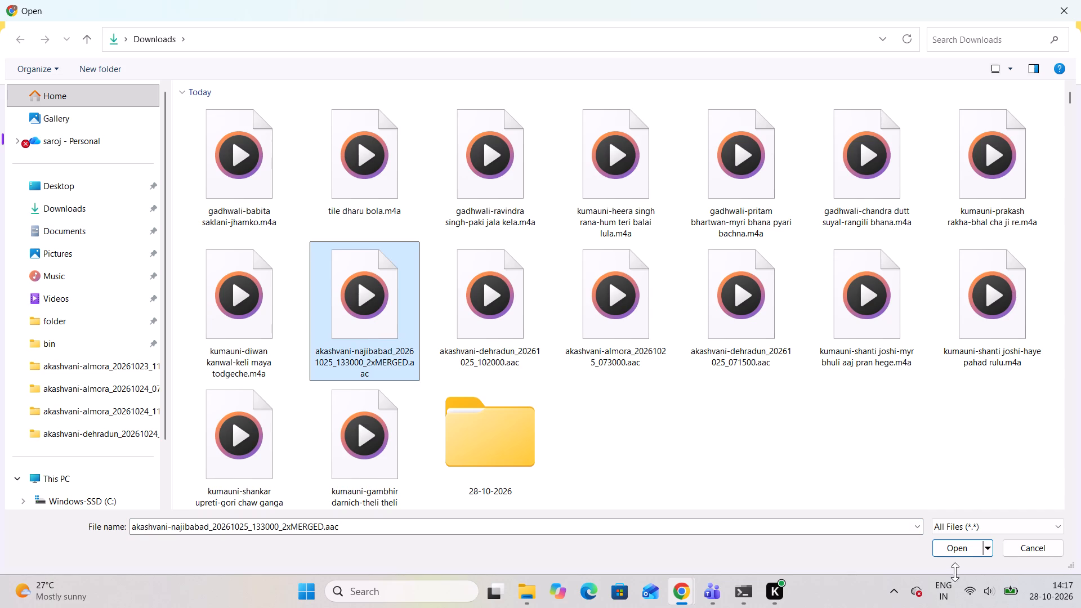
{"action": "left_click", "coordinate": [958, 549]}
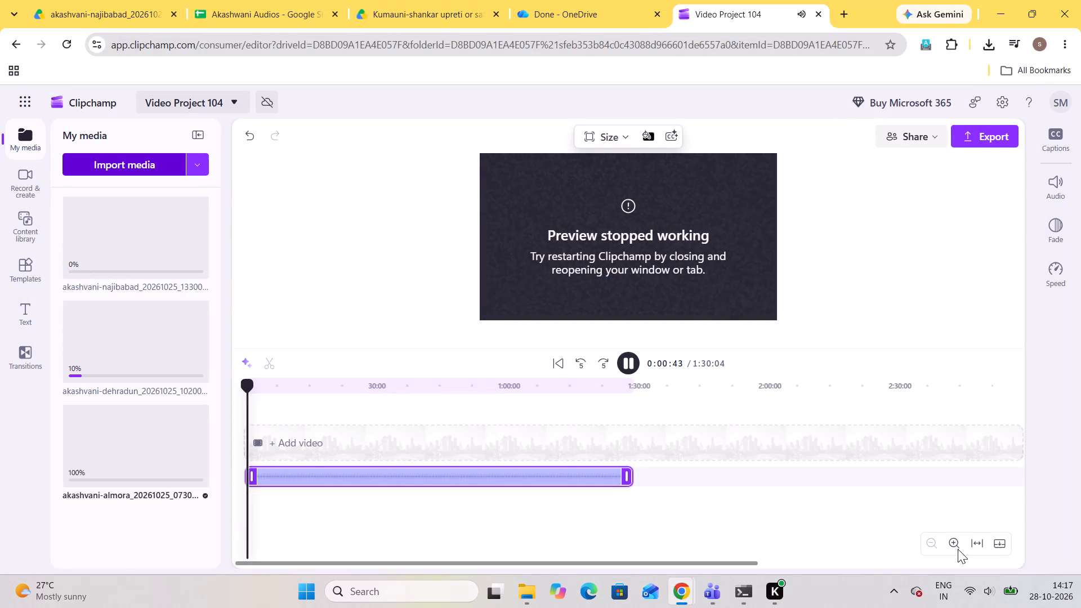
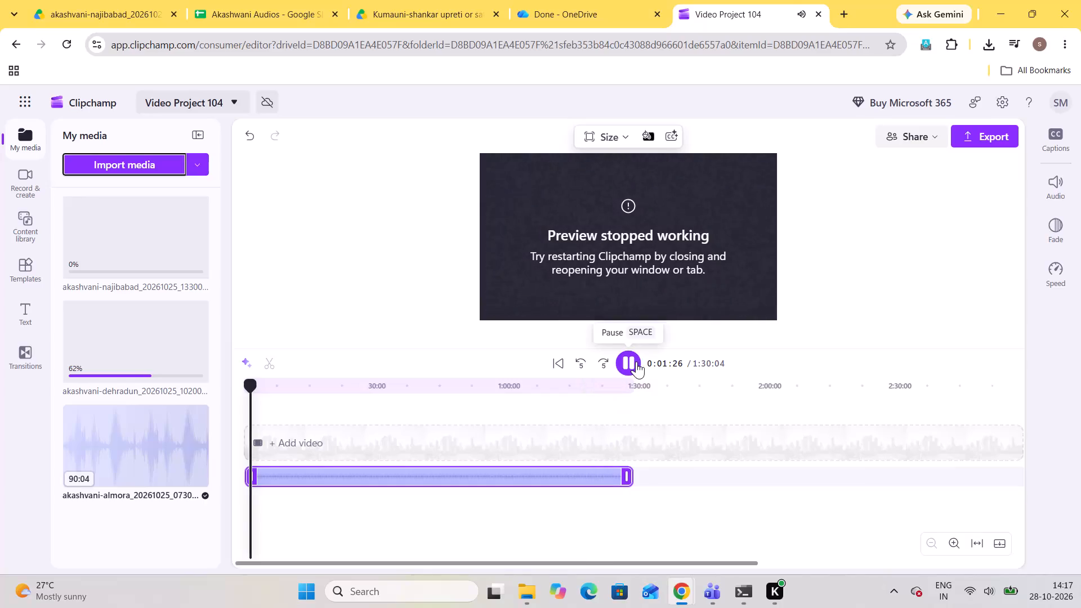
Replay the almora recording from about 1:16 to 1:24 to catch the singers' names and the song's start.
{"action": "left_click", "coordinate": [636, 361]}
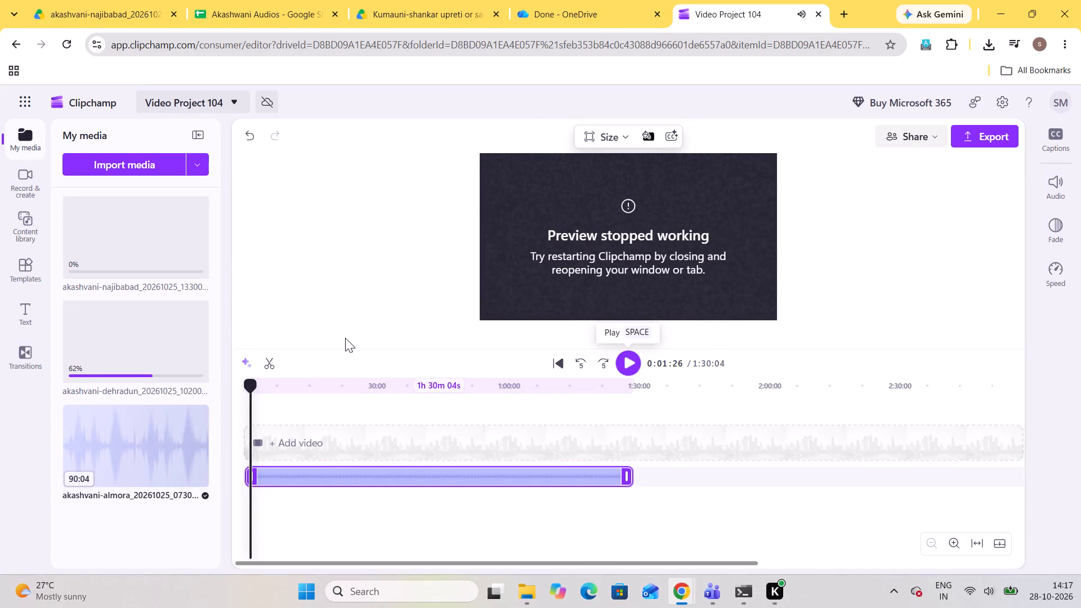
{"action": "left_click", "coordinate": [583, 360]}
{"action": "left_click", "coordinate": [583, 360]}
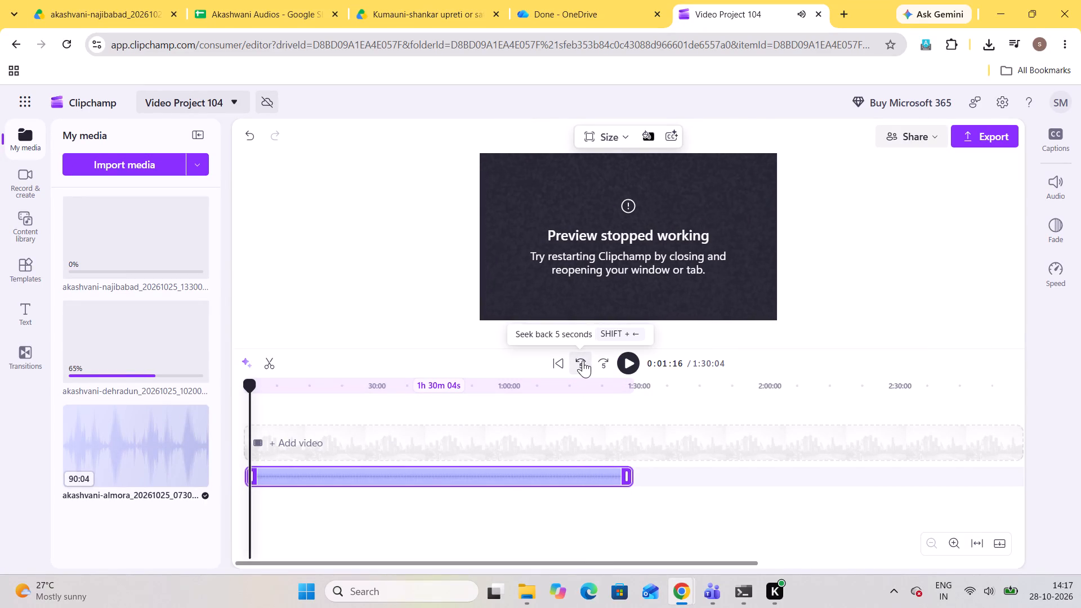
{"action": "left_click", "coordinate": [628, 364]}
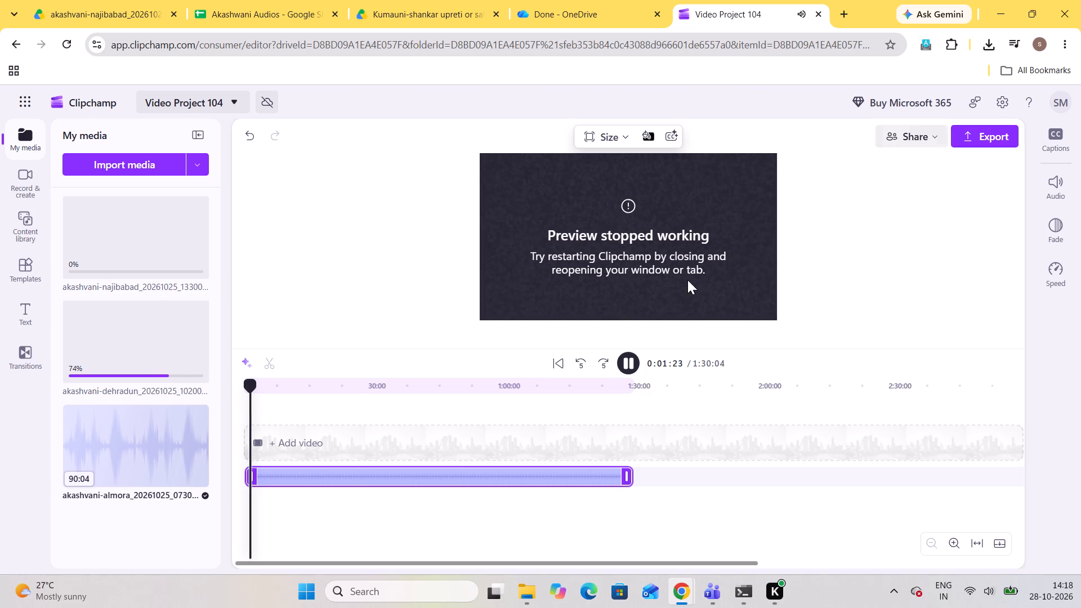
{"action": "left_click", "coordinate": [586, 359]}
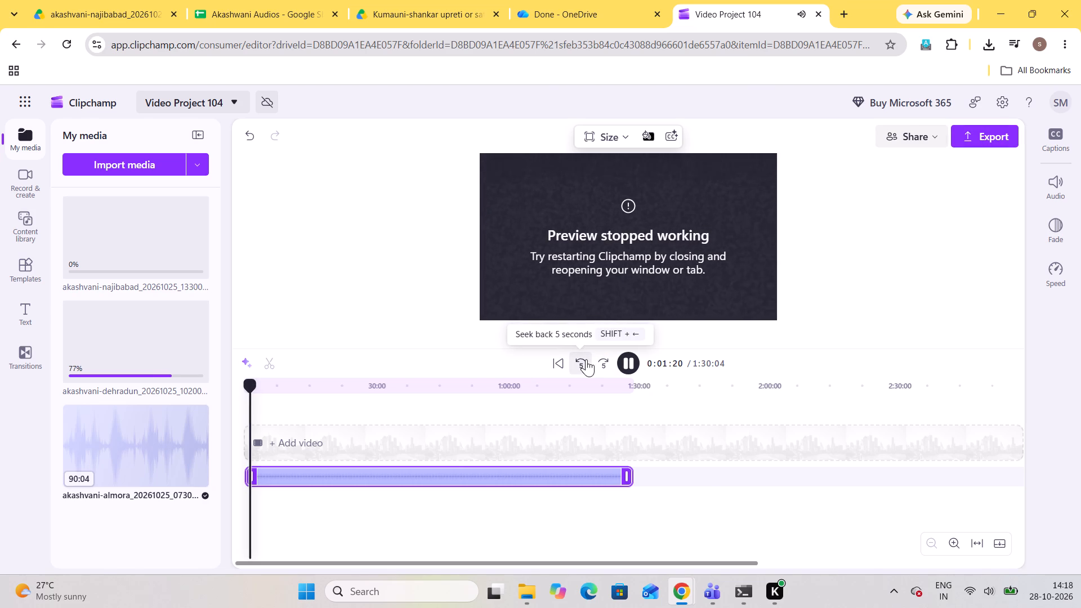
{"action": "left_click", "coordinate": [626, 361]}
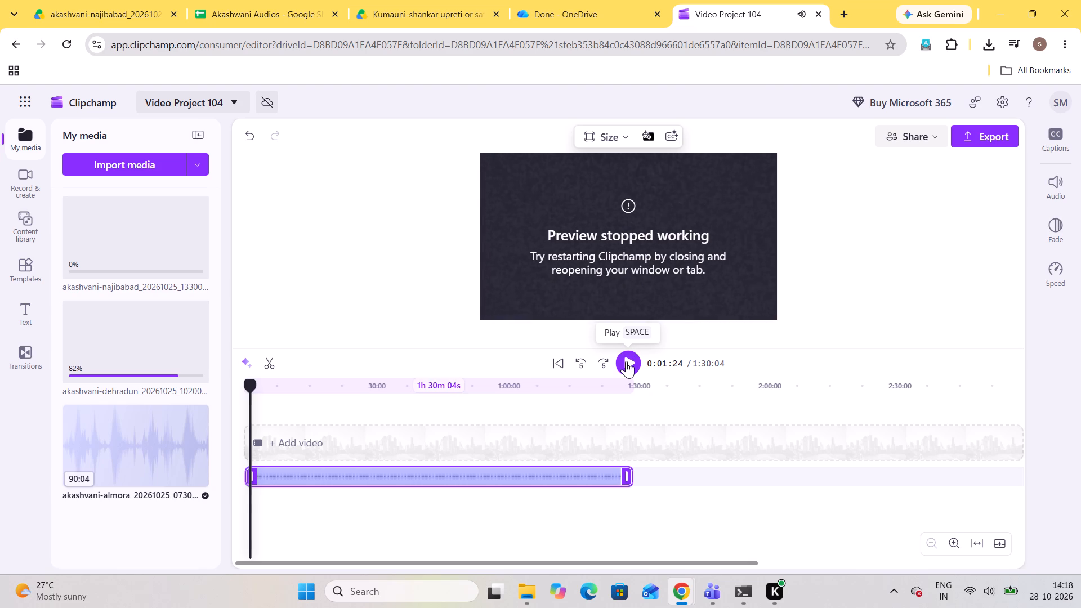
{"action": "left_click", "coordinate": [986, 129]}
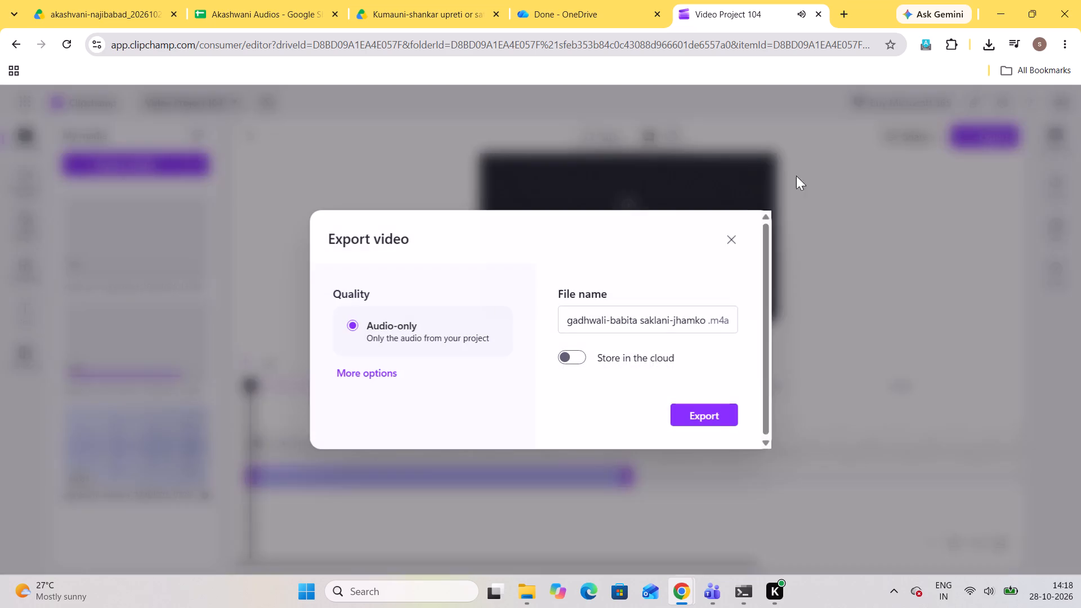
{"action": "left_click_drag", "start_coordinate": [611, 319], "coordinate": [787, 339]}
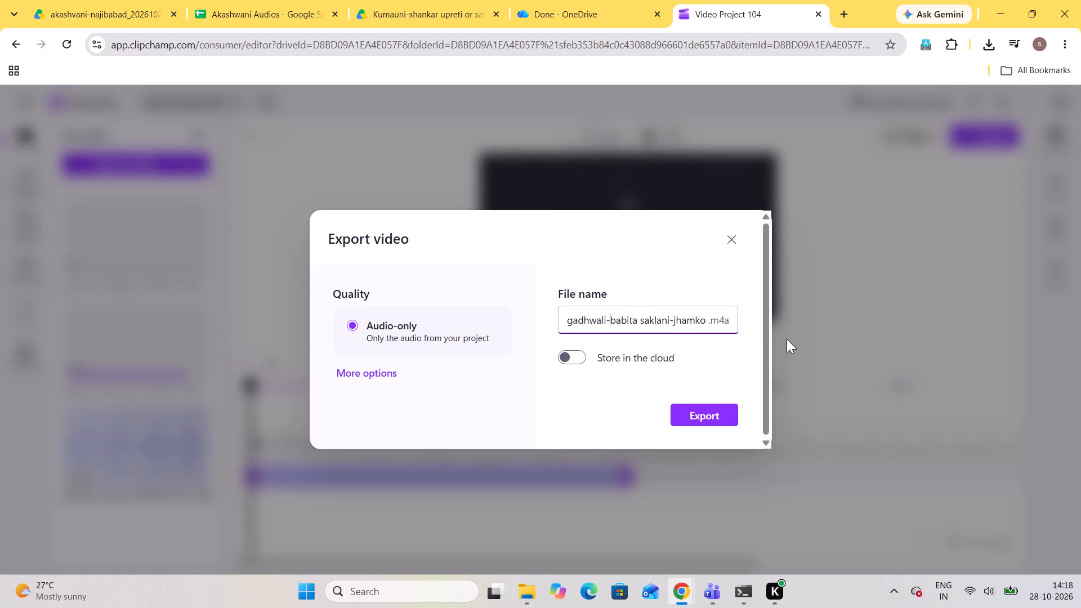
{"action": "left_click_drag", "start_coordinate": [787, 339], "coordinate": [793, 338]}
{"action": "key", "text": "BackSpace"}
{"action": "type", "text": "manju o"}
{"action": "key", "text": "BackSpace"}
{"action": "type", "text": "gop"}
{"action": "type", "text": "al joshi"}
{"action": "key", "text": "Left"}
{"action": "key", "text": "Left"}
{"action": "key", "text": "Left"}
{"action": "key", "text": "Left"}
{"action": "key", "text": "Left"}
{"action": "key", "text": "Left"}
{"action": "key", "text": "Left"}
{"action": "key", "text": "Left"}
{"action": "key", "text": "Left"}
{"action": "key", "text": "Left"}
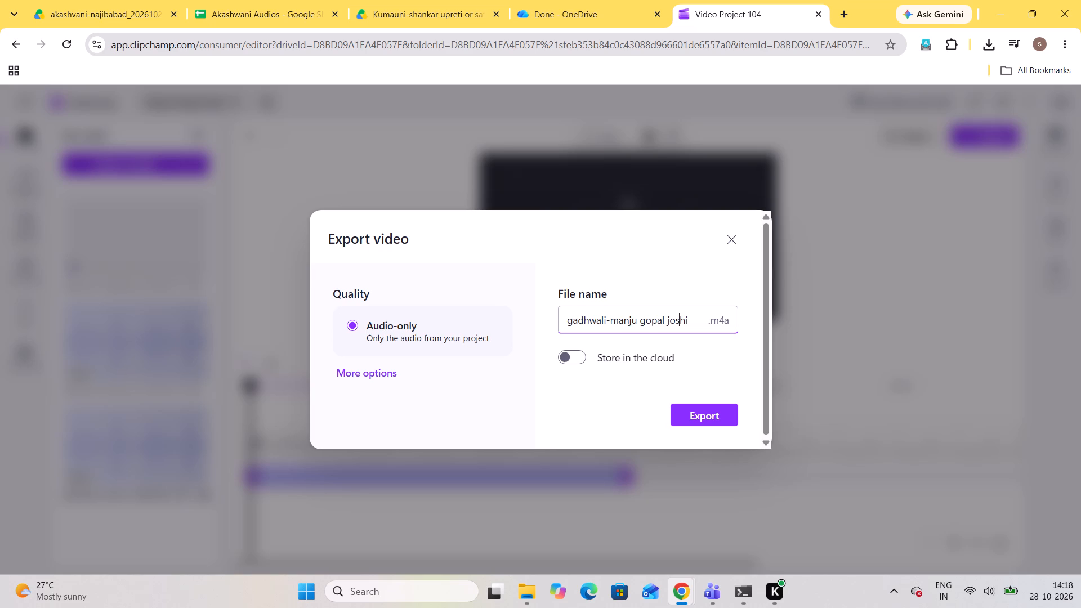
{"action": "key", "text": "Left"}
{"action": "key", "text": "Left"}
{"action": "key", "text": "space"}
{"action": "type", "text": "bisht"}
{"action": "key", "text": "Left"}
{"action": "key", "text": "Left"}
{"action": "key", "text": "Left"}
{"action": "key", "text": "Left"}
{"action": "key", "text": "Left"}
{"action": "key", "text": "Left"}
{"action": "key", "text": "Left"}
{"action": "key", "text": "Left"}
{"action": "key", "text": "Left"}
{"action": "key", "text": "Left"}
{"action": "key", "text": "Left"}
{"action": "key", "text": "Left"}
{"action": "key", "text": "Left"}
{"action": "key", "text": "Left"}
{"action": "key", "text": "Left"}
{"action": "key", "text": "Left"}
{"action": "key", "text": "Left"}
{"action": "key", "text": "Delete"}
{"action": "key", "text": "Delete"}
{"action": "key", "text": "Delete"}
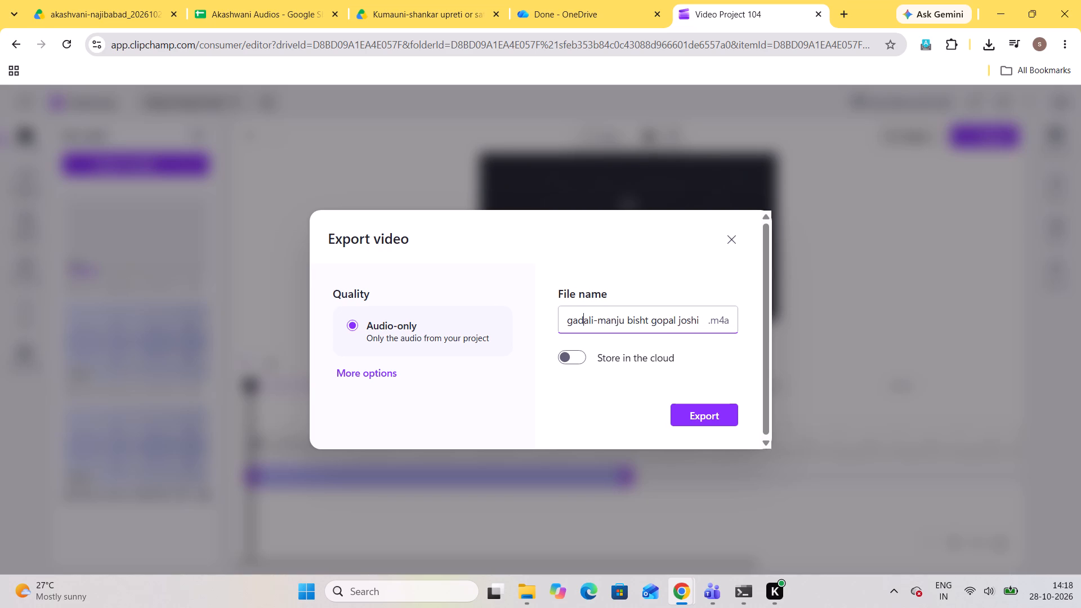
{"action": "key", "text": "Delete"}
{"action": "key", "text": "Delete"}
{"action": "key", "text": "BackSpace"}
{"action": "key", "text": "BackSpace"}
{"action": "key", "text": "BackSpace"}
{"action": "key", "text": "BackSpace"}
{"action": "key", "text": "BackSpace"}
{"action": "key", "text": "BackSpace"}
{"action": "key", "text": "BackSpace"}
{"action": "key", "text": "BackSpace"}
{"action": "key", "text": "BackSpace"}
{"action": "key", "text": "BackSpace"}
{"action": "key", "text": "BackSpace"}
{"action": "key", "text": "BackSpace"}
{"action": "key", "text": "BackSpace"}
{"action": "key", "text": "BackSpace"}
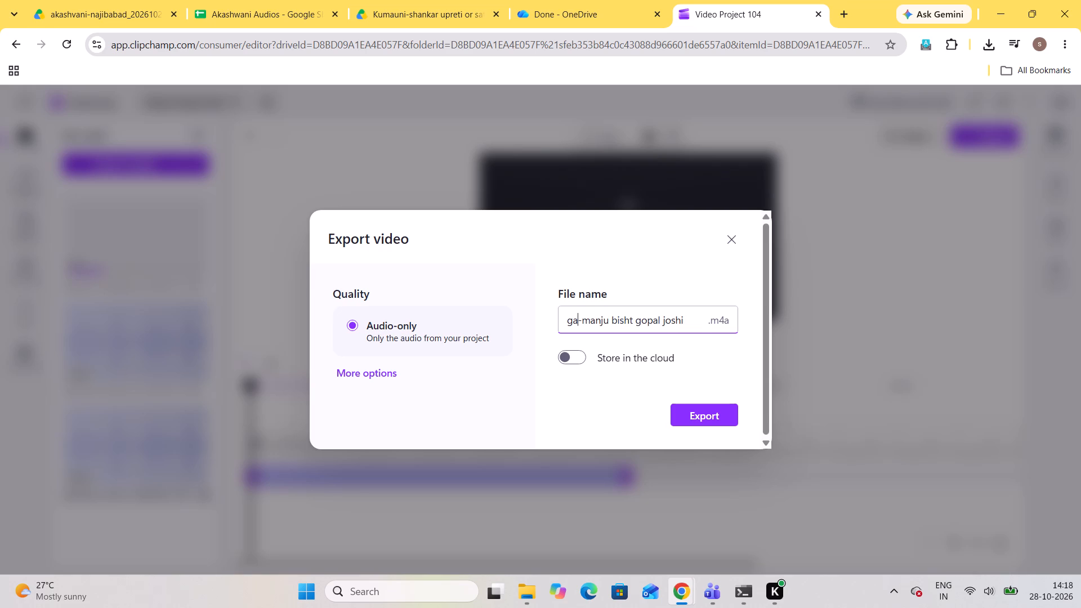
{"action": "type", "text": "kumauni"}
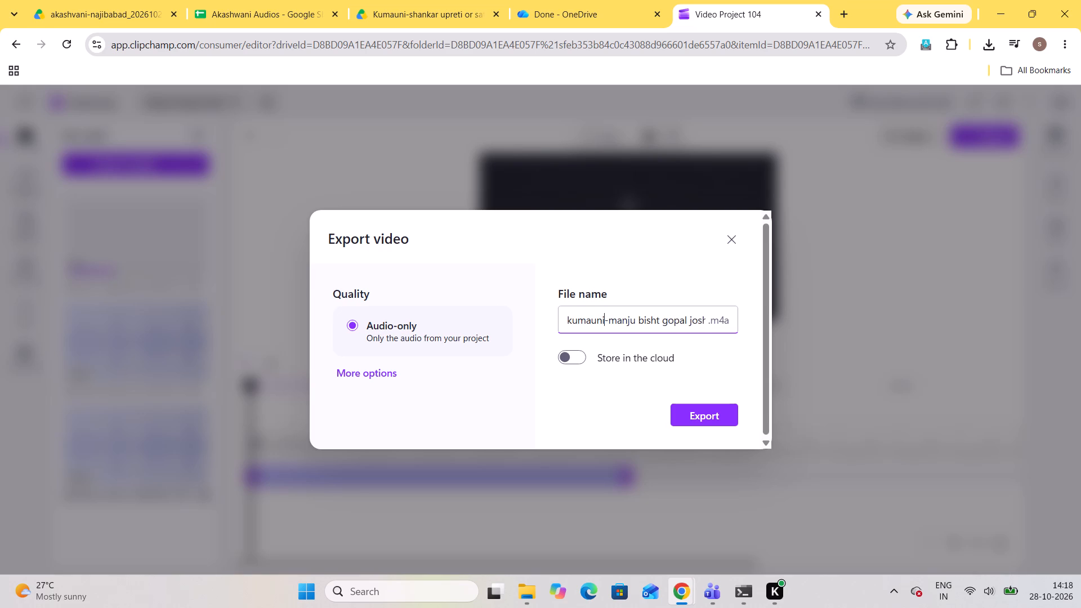
{"action": "left_click", "coordinate": [681, 319]}
{"action": "key", "text": "Right"}
{"action": "key", "text": "Right"}
{"action": "key", "text": "Right"}
{"action": "key", "text": "Right"}
{"action": "key", "text": "Right"}
{"action": "key", "text": "Right"}
{"action": "key", "text": "Right"}
{"action": "key", "text": "Right"}
{"action": "key", "text": "Right"}
{"action": "key", "text": "Right"}
{"action": "key", "text": "Right"}
{"action": "key", "text": "Right"}
{"action": "key", "text": "Right"}
{"action": "key", "text": "Right"}
{"action": "key", "text": "Right"}
{"action": "key", "text": "Right"}
{"action": "key", "text": "Right"}
{"action": "key", "text": "Right"}
{"action": "key", "text": "Right"}
{"action": "key", "text": "Right"}
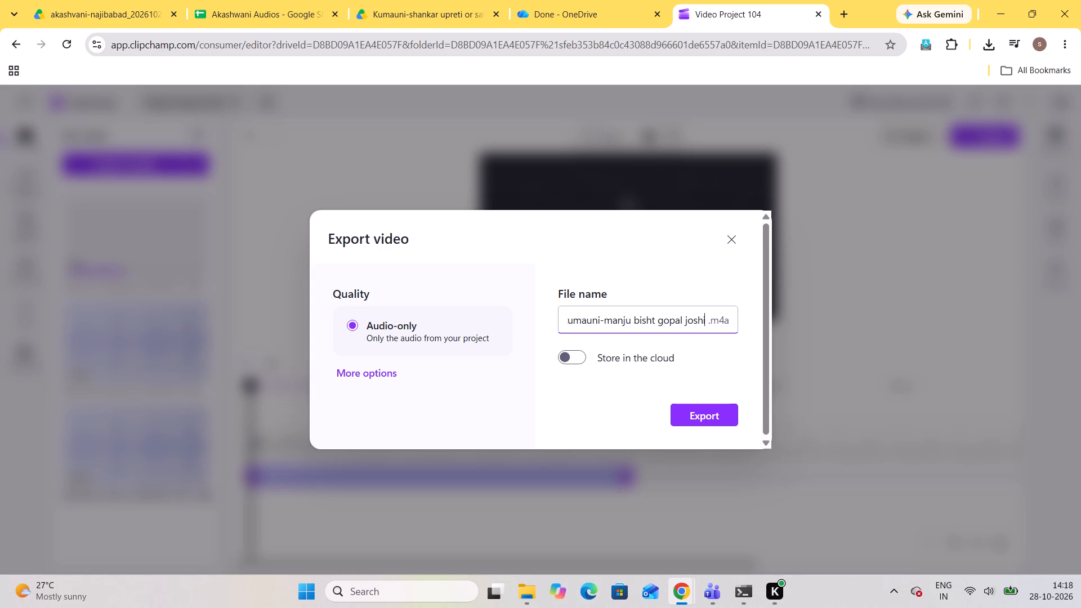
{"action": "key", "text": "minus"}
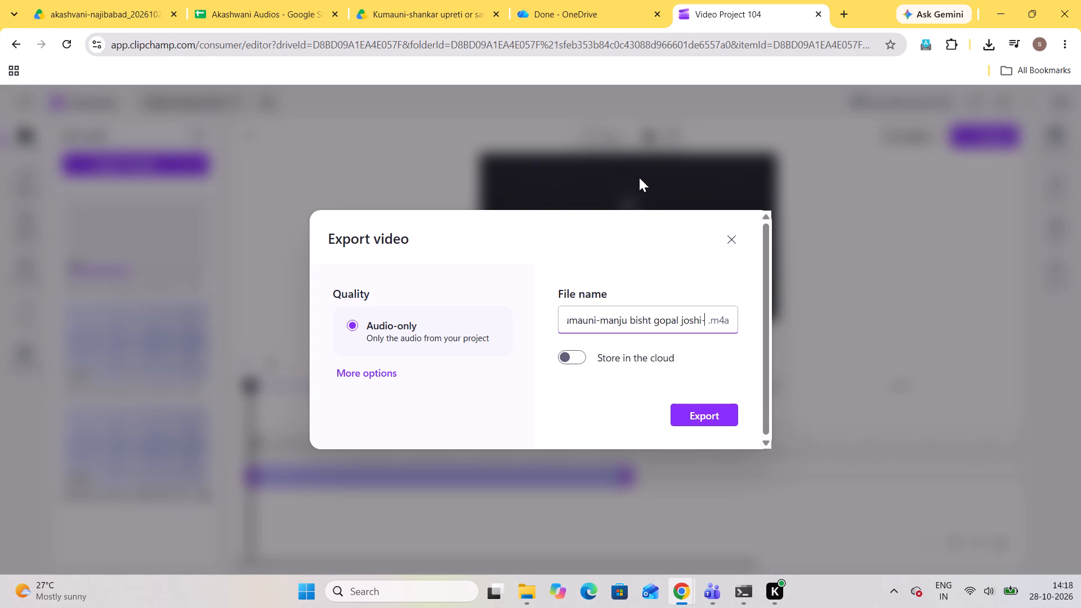
{"action": "left_click", "coordinate": [639, 177]}
Split the almora audio clip at about 1:25, where the song begins.
{"action": "left_click", "coordinate": [637, 361]}
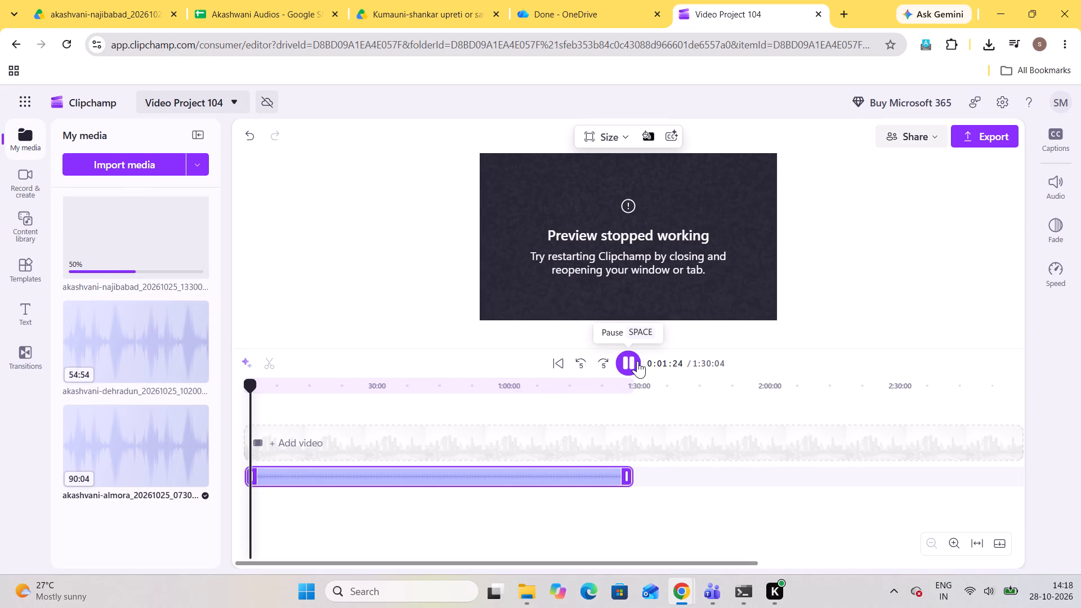
{"action": "left_click", "coordinate": [637, 361]}
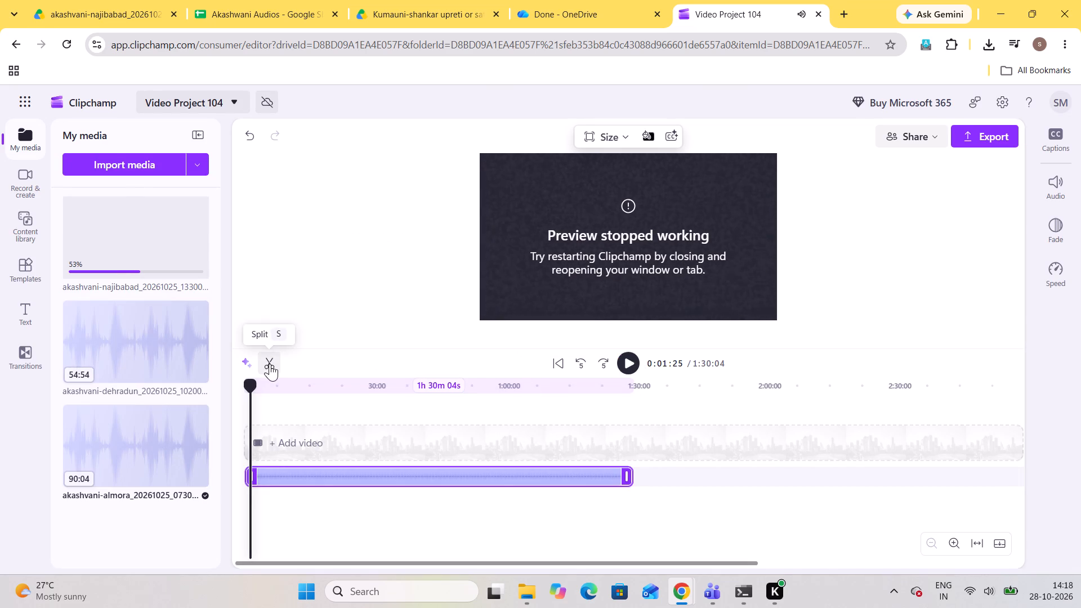
{"action": "left_click", "coordinate": [270, 364]}
Play the almora recording onward from the split to listen to the song.
{"action": "left_click", "coordinate": [630, 359]}
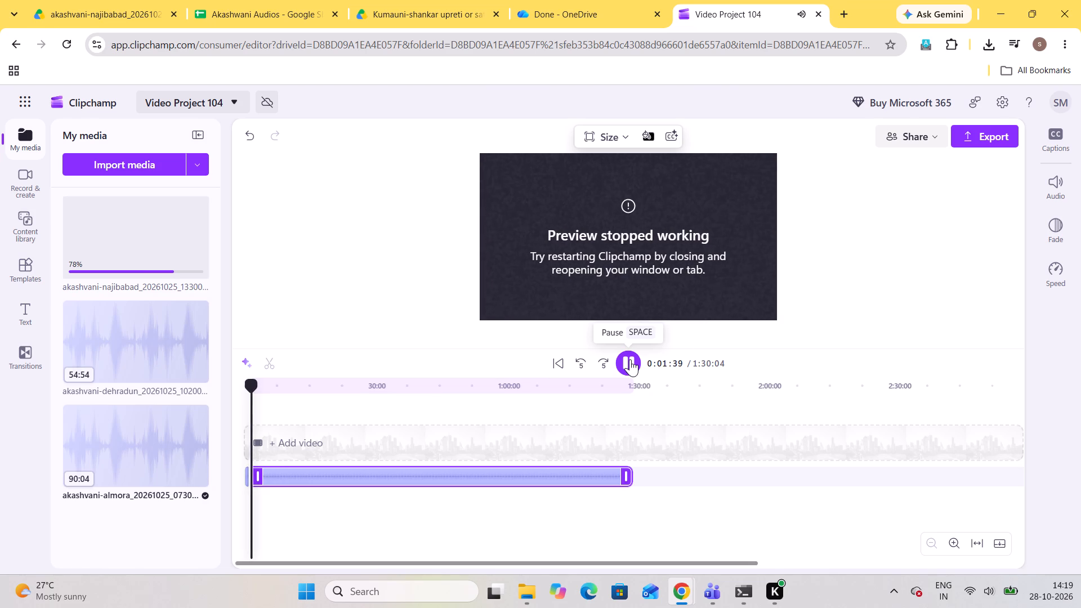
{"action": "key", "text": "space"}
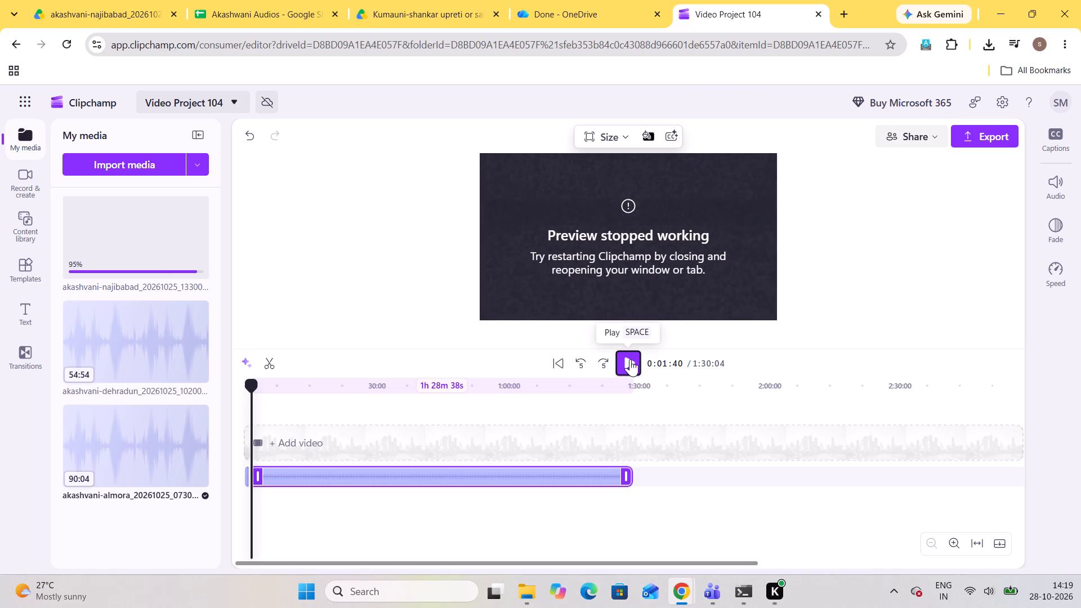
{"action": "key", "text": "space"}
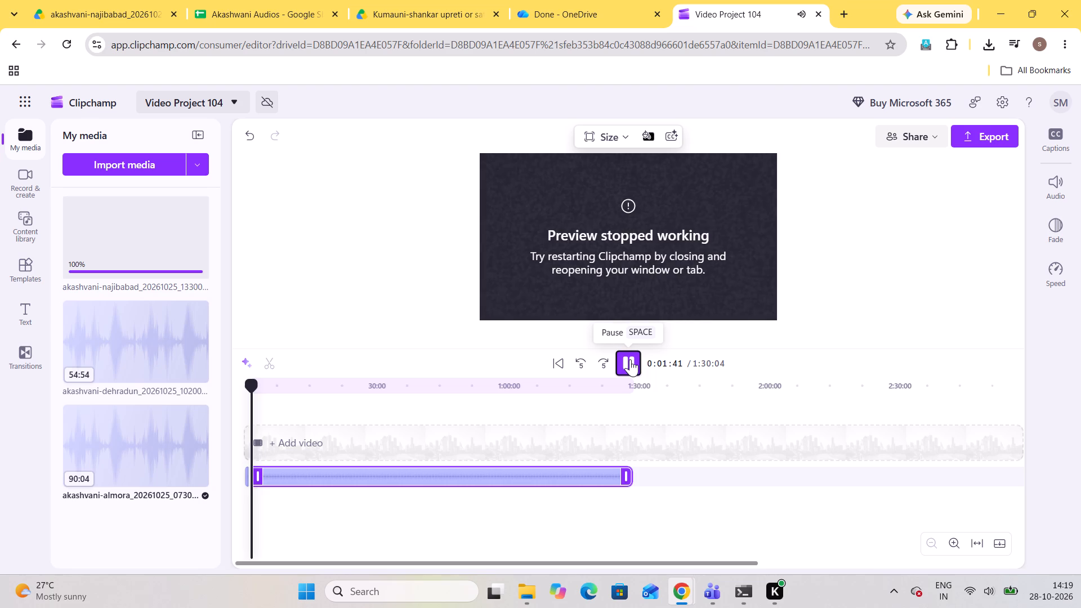
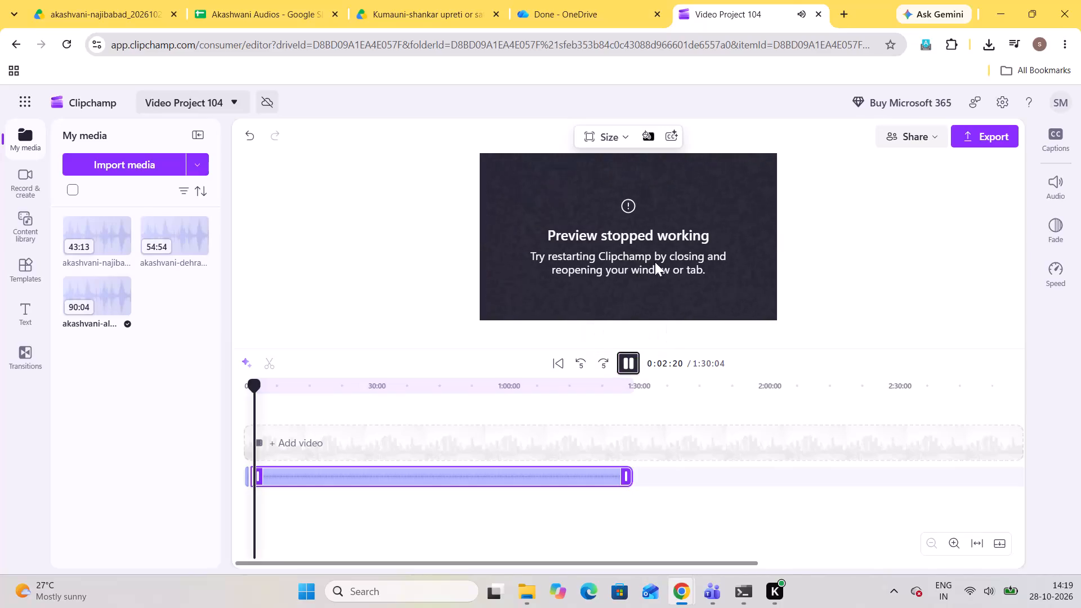
Append the song title "jhan kriye kachkachat" to the audio-only export's file name and close the export settings without exporting.
{"action": "left_click", "coordinate": [973, 132]}
{"action": "left_click", "coordinate": [702, 320]}
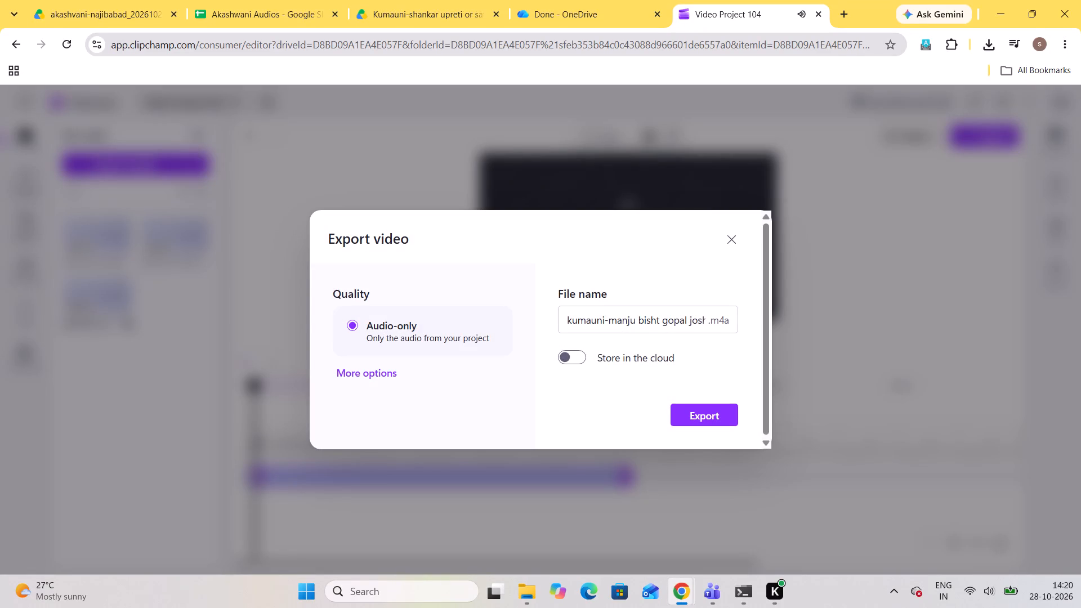
{"action": "key", "text": "Right"}
{"action": "key", "text": "Right"}
{"action": "key", "text": "Right"}
{"action": "key", "text": "Right"}
{"action": "key", "text": "Right"}
{"action": "key", "text": "Right"}
{"action": "key", "text": "Right"}
{"action": "key", "text": "Right"}
{"action": "key", "text": "Right"}
{"action": "key", "text": "Right"}
{"action": "key", "text": "Right"}
{"action": "key", "text": "Right"}
{"action": "key", "text": "Right"}
{"action": "key", "text": "Right"}
{"action": "key", "text": "Right"}
{"action": "key", "text": "Right"}
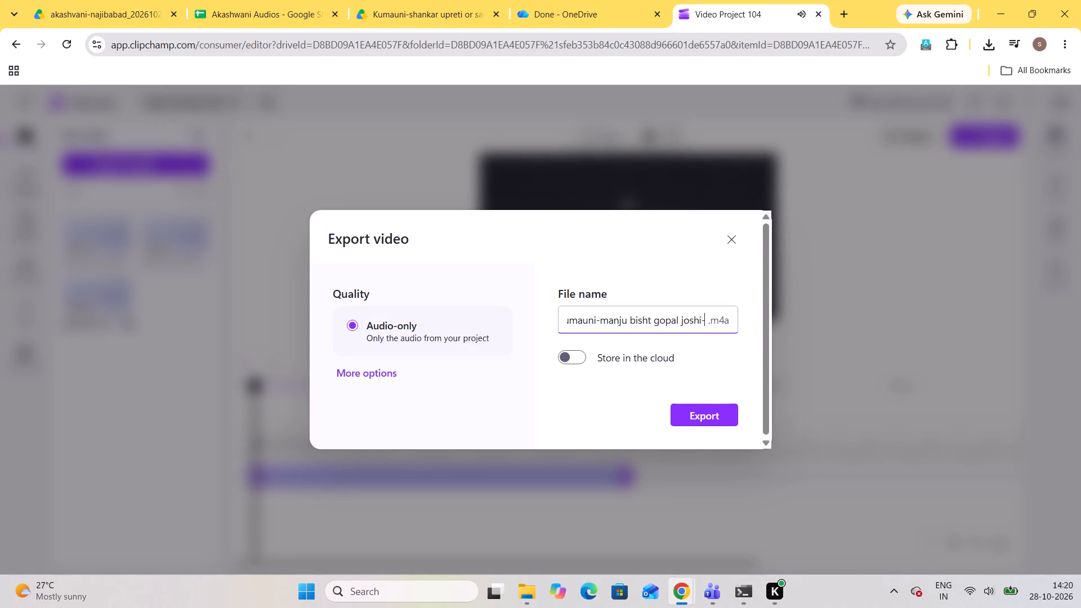
{"action": "type", "text": "jhan kriye kachkachat"}
{"action": "left_click", "coordinate": [705, 175]}
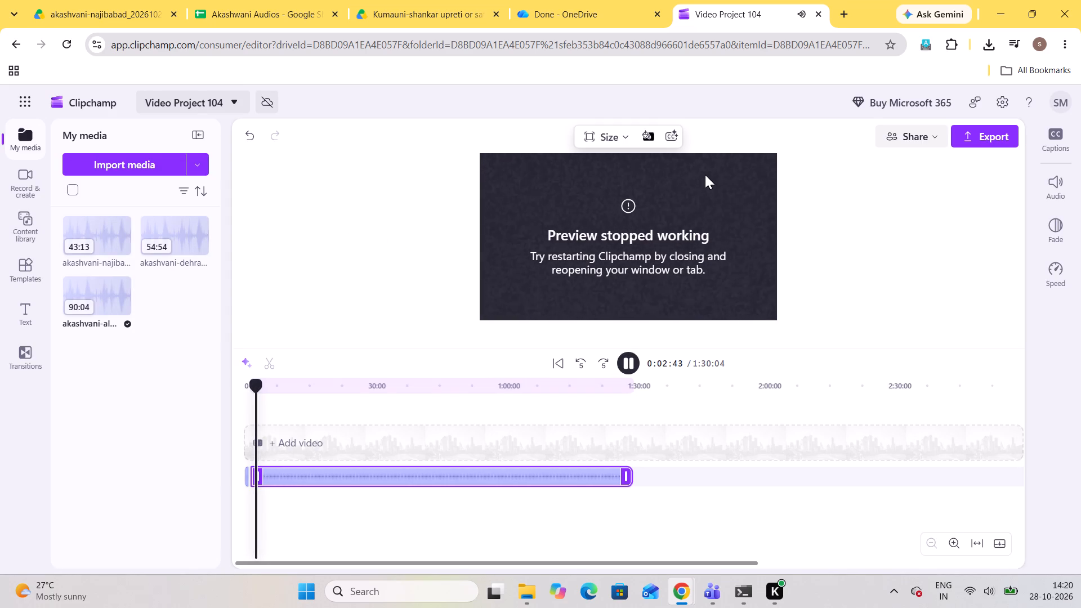
Pause the almora recording at about 2:45.
{"action": "key", "text": "space"}
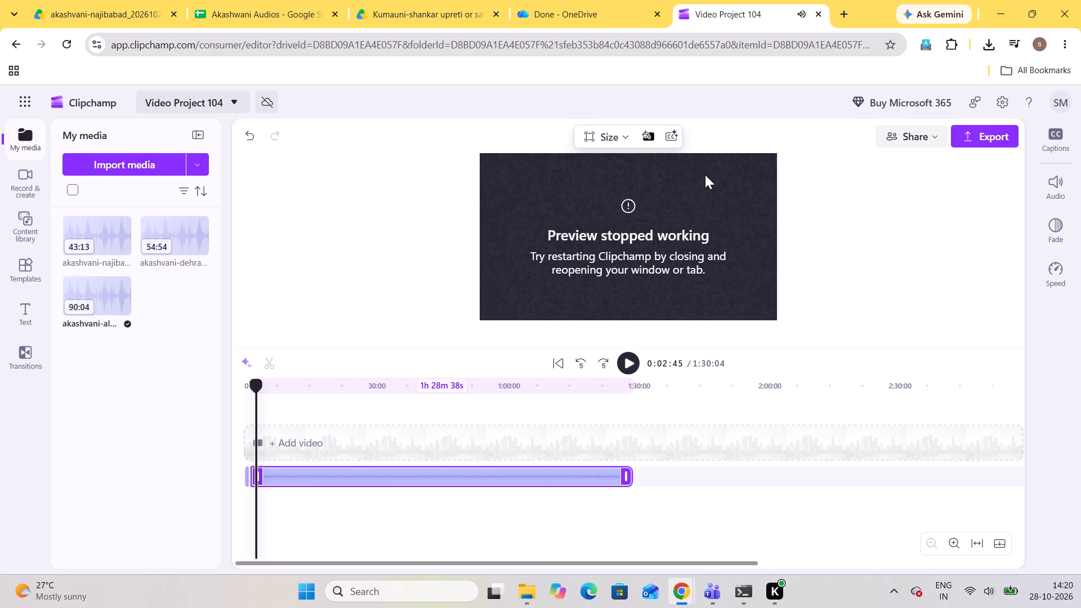
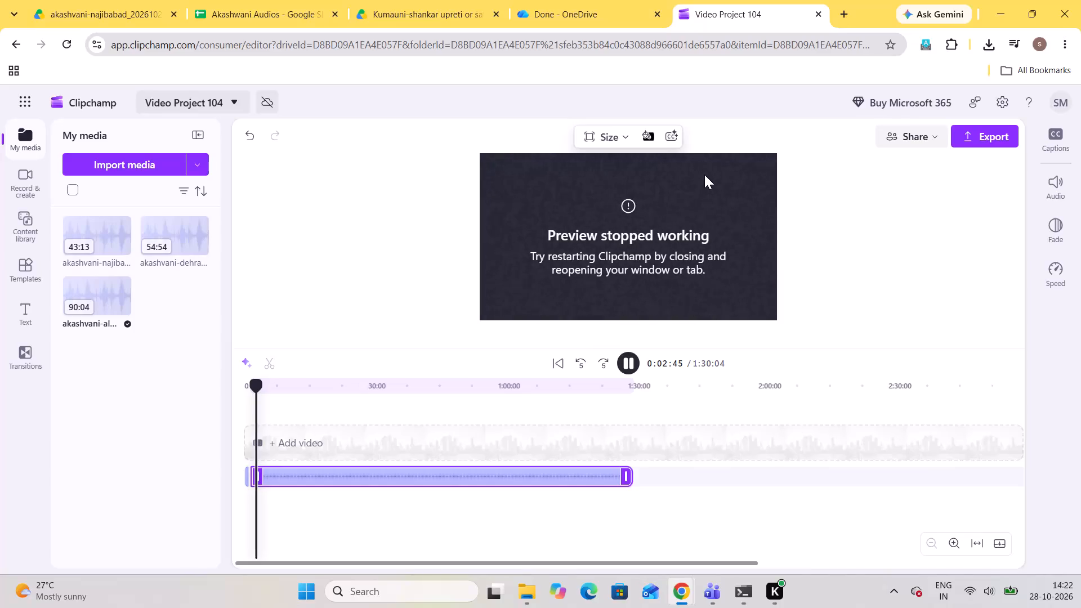
Find the end of the song in the almora recording, split the clip at about 8:24, and resume playback.
{"action": "key", "text": "space"}
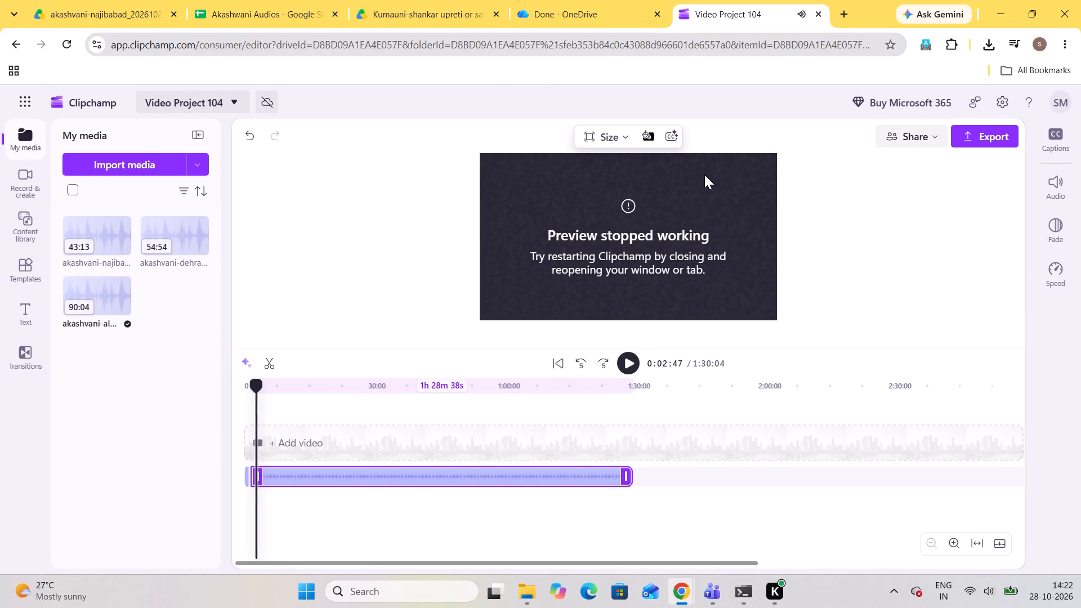
{"action": "key", "text": "space"}
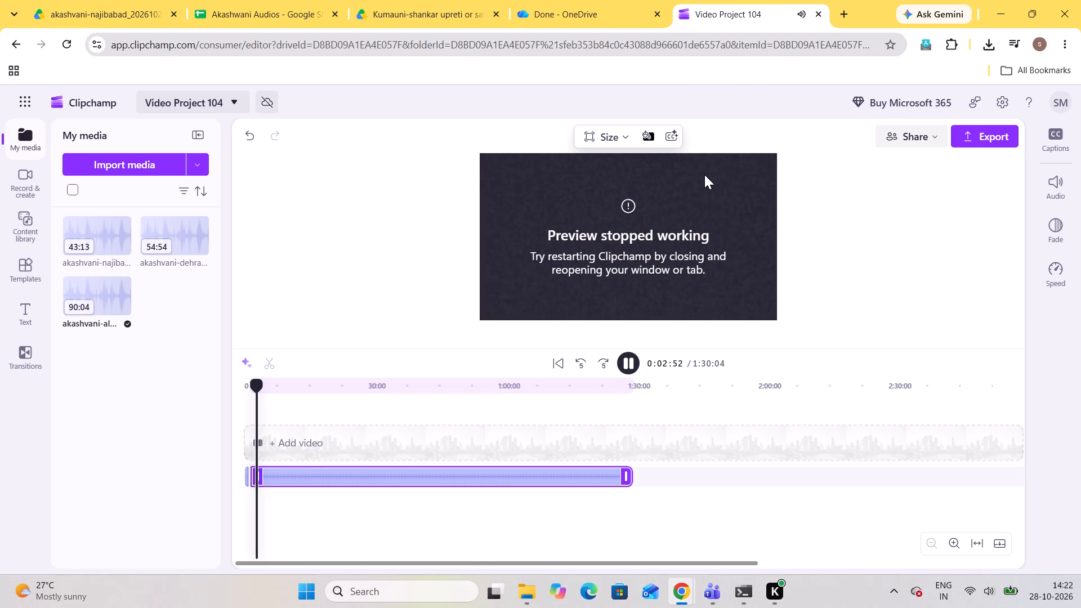
{"action": "right_click_drag", "start_coordinate": [187, 380], "coordinate": [26, 512]}
{"action": "left_click", "coordinate": [374, 285]}
{"action": "left_click", "coordinate": [262, 386]}
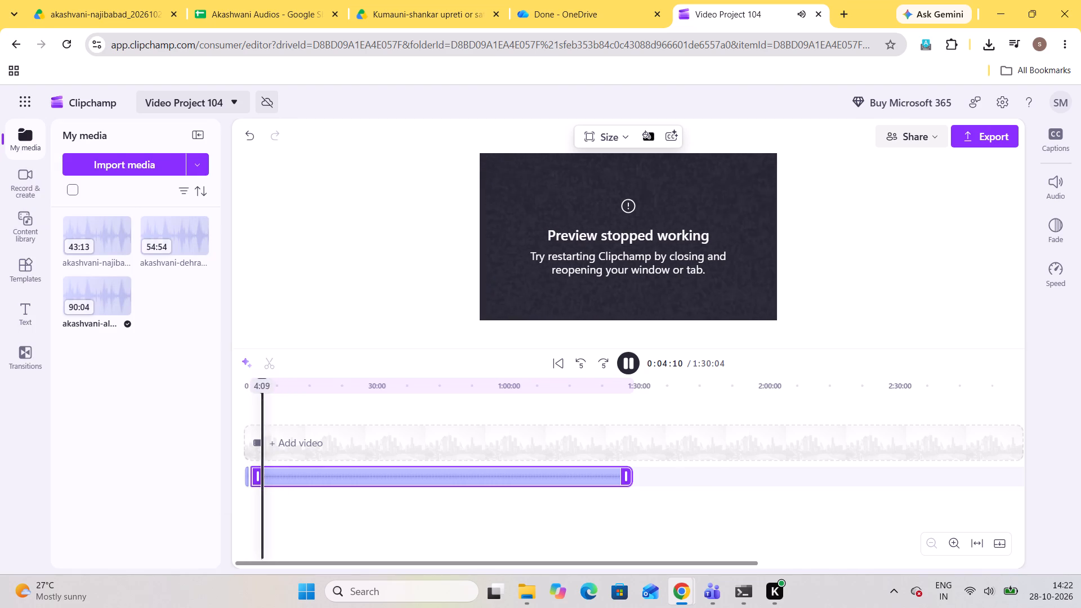
{"action": "left_click", "coordinate": [263, 388]}
{"action": "left_click", "coordinate": [270, 389]}
{"action": "left_click", "coordinate": [275, 389]}
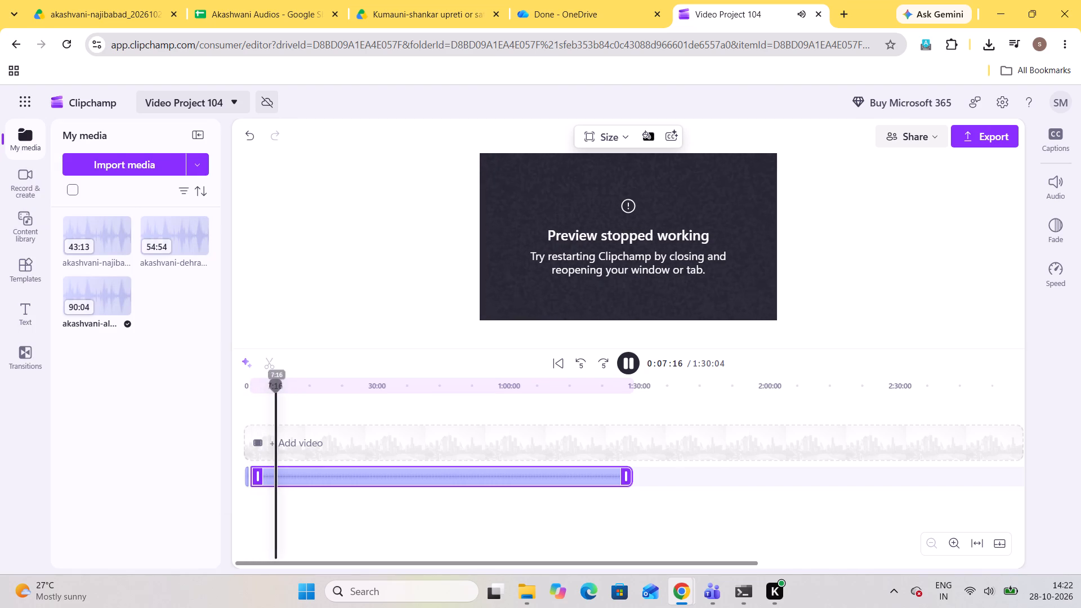
{"action": "left_click", "coordinate": [282, 388]}
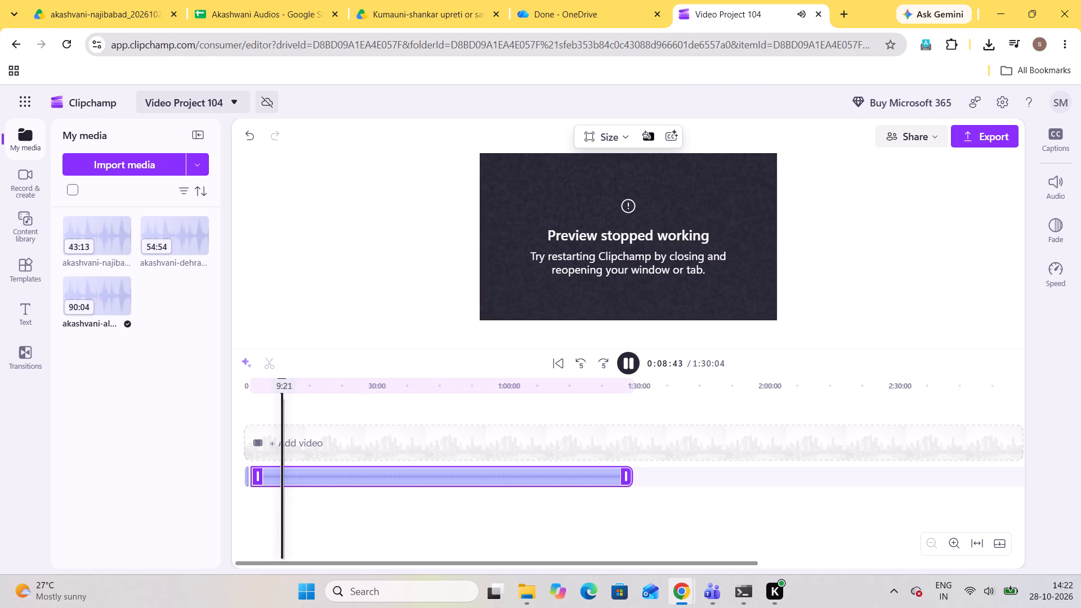
{"action": "left_click", "coordinate": [279, 385]}
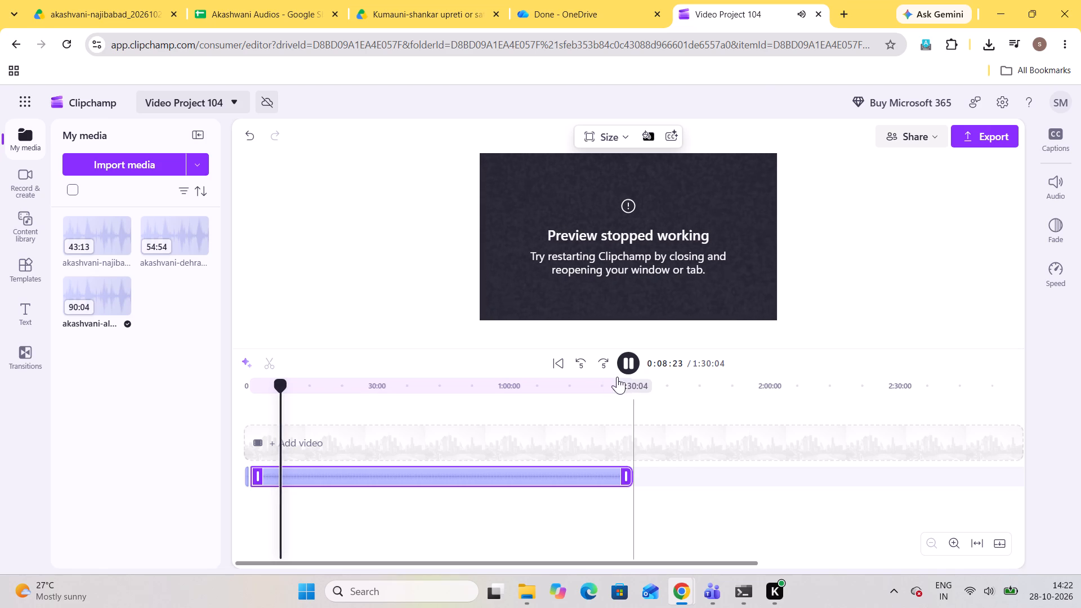
{"action": "left_click", "coordinate": [624, 364]}
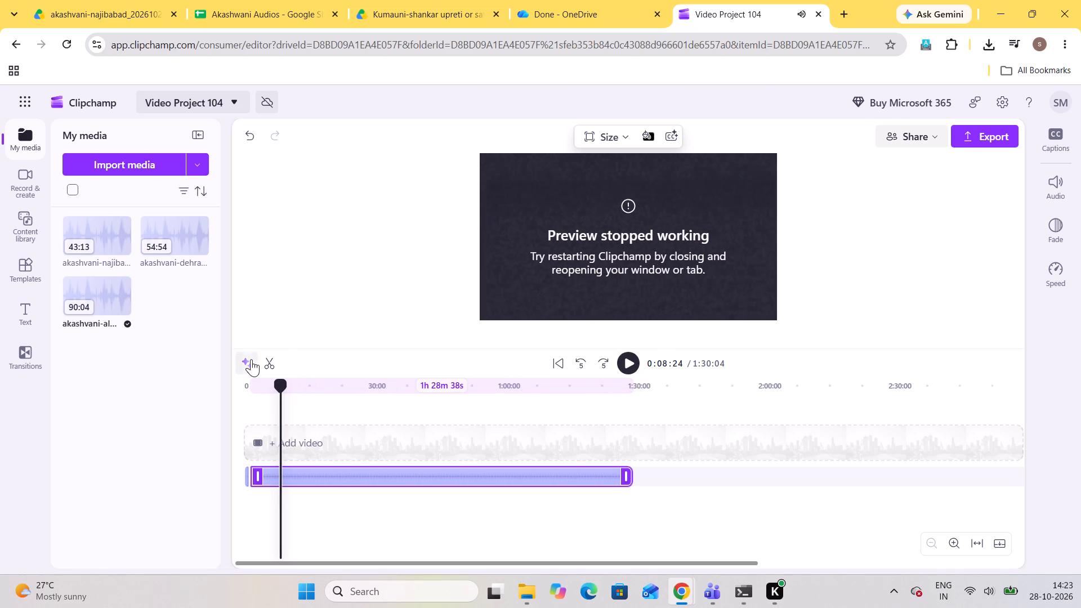
{"action": "left_click", "coordinate": [272, 363]}
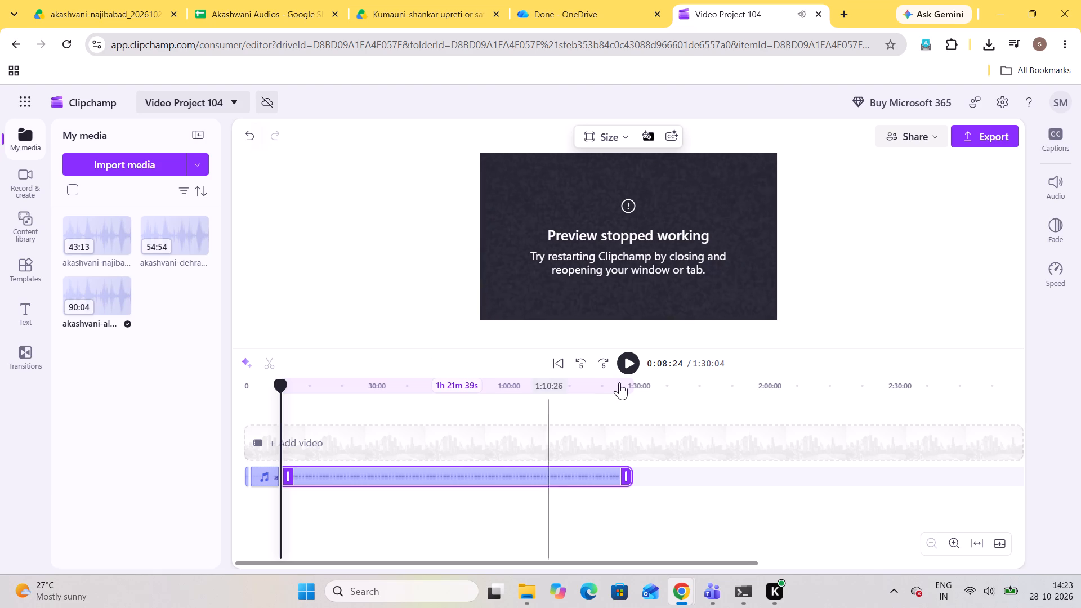
{"action": "left_click", "coordinate": [633, 362]}
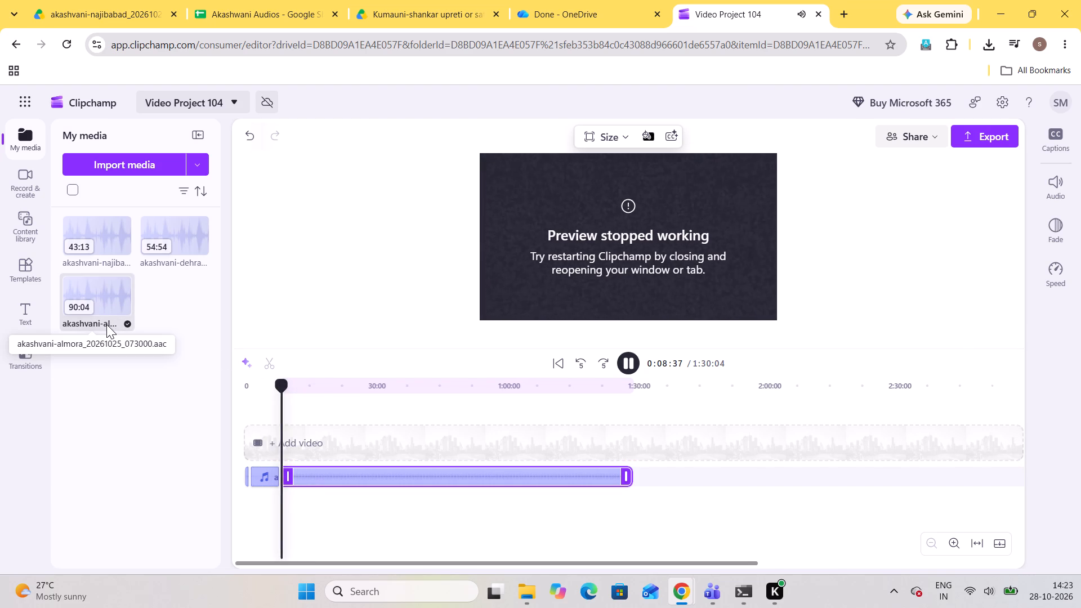
Create a folder named akashvani-almora_20261025_073000 inside the 28-10-2026 downloads folder, copying the name from the recording file.
{"action": "key", "text": "alt+Tab"}
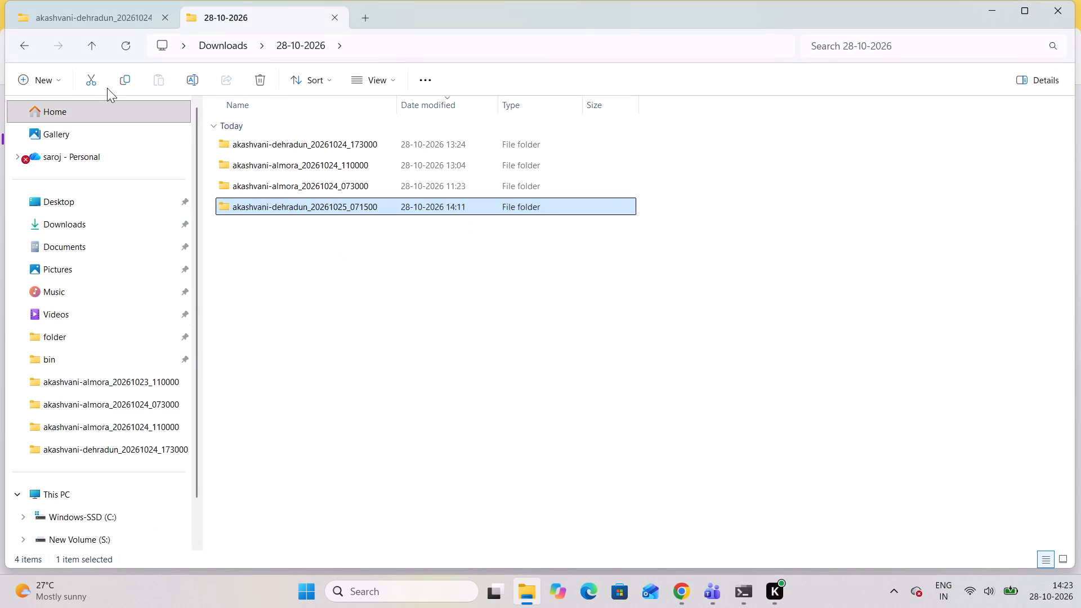
{"action": "left_click", "coordinate": [131, 47]}
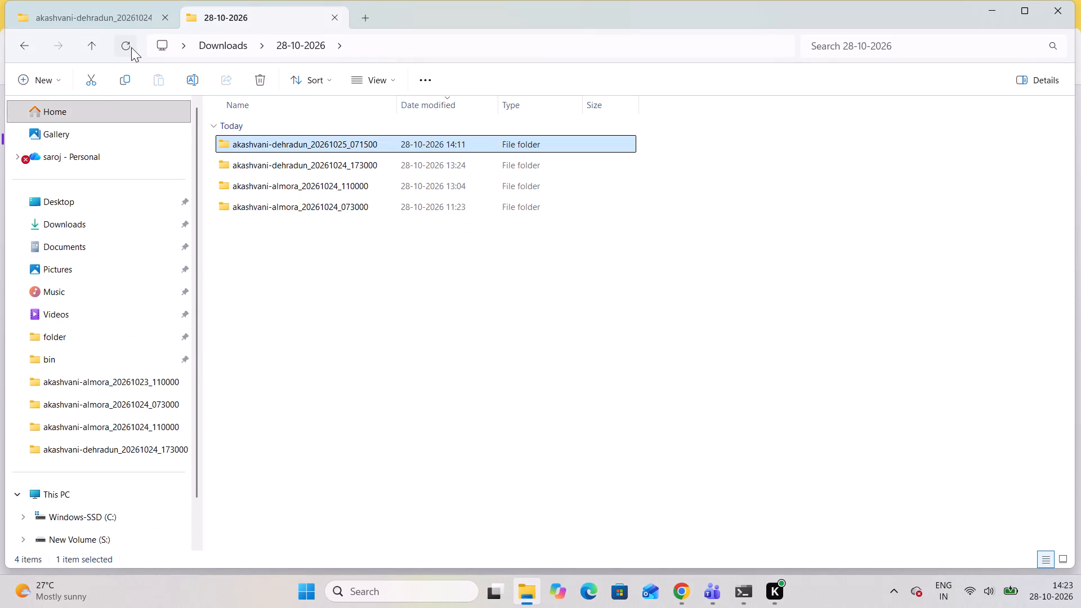
{"action": "key", "text": "alt+Tab"}
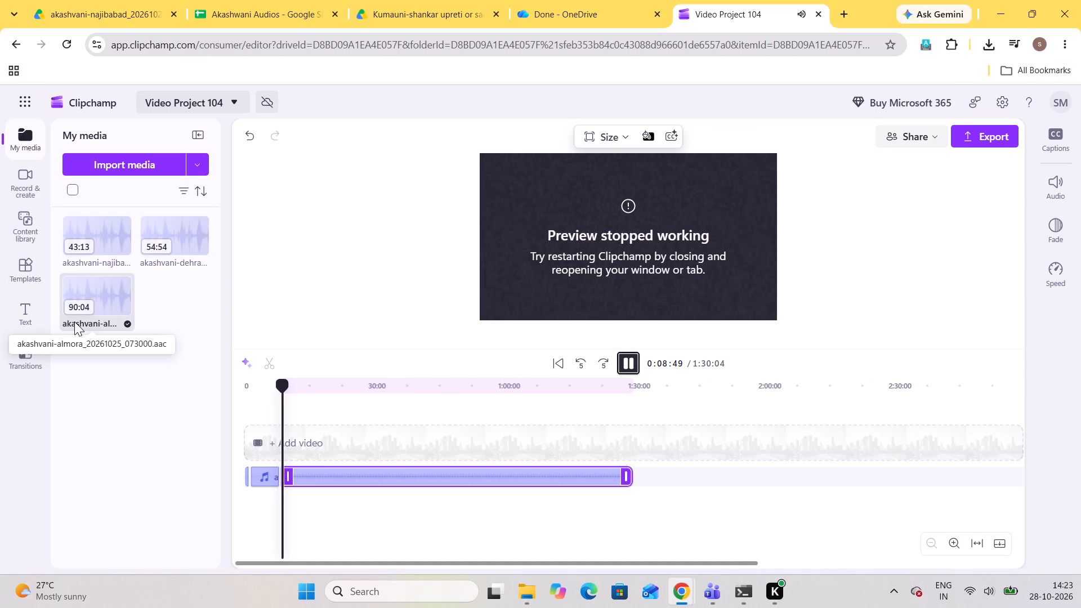
{"action": "key", "text": "alt+Tab"}
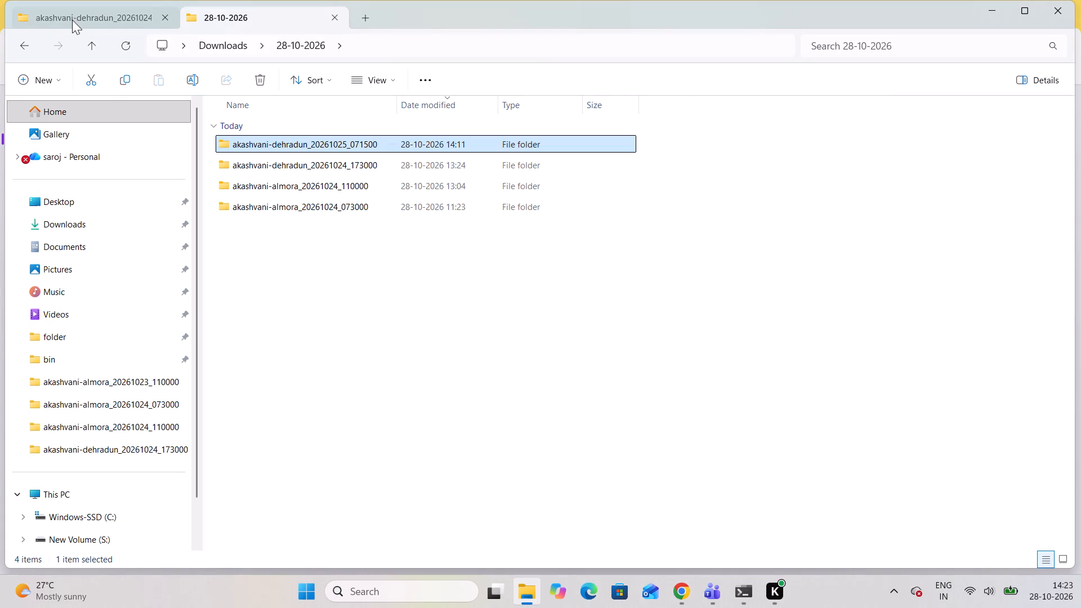
{"action": "left_click", "coordinate": [72, 20]}
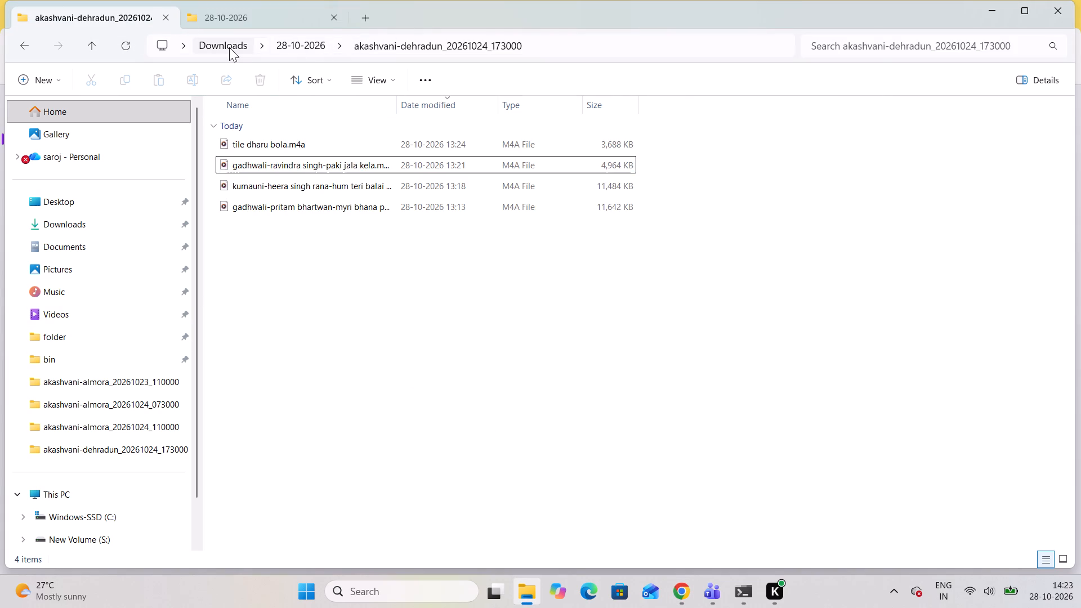
{"action": "left_click", "coordinate": [229, 47]}
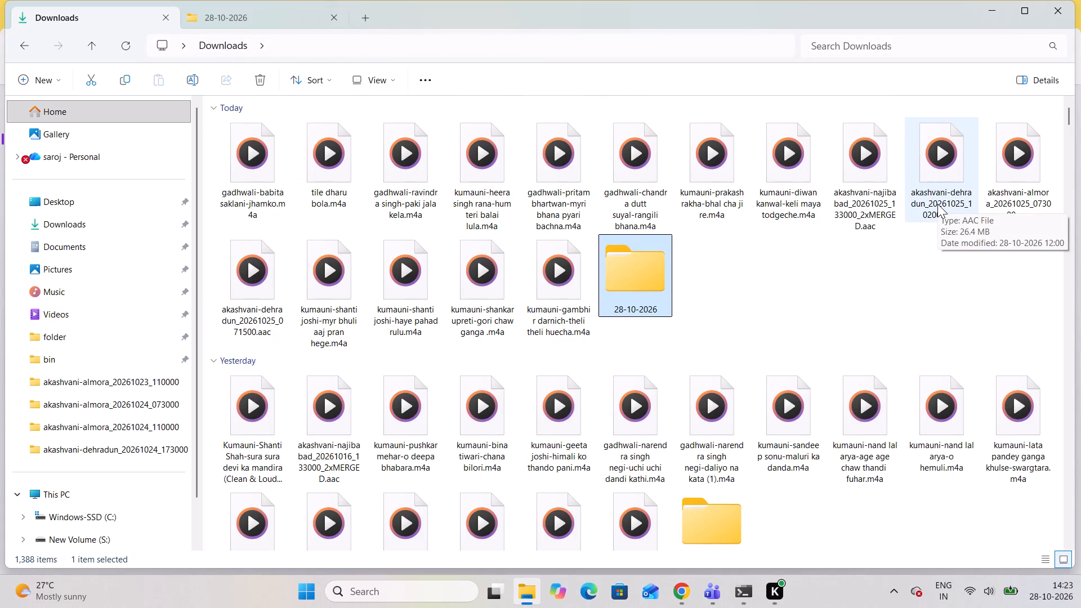
{"action": "left_click", "coordinate": [1017, 200]}
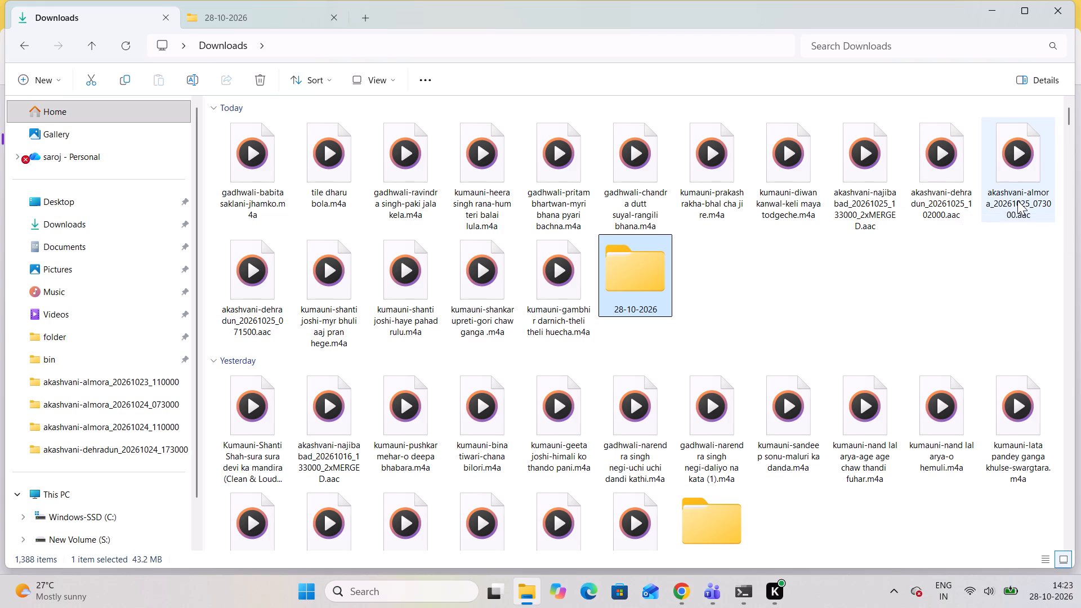
{"action": "left_click", "coordinate": [1017, 200]}
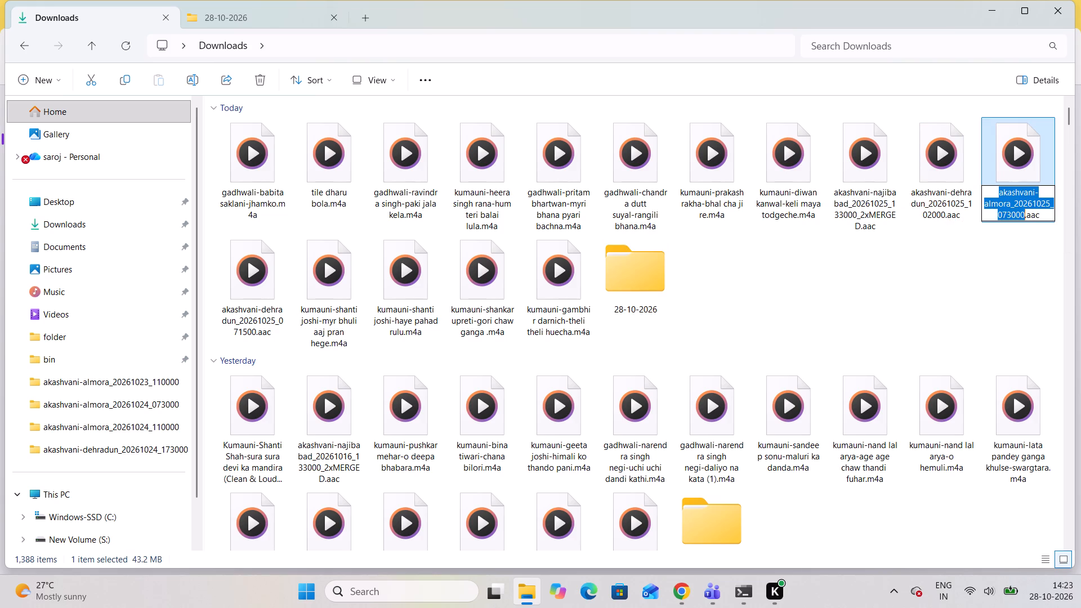
{"action": "key", "text": "ctrl+c"}
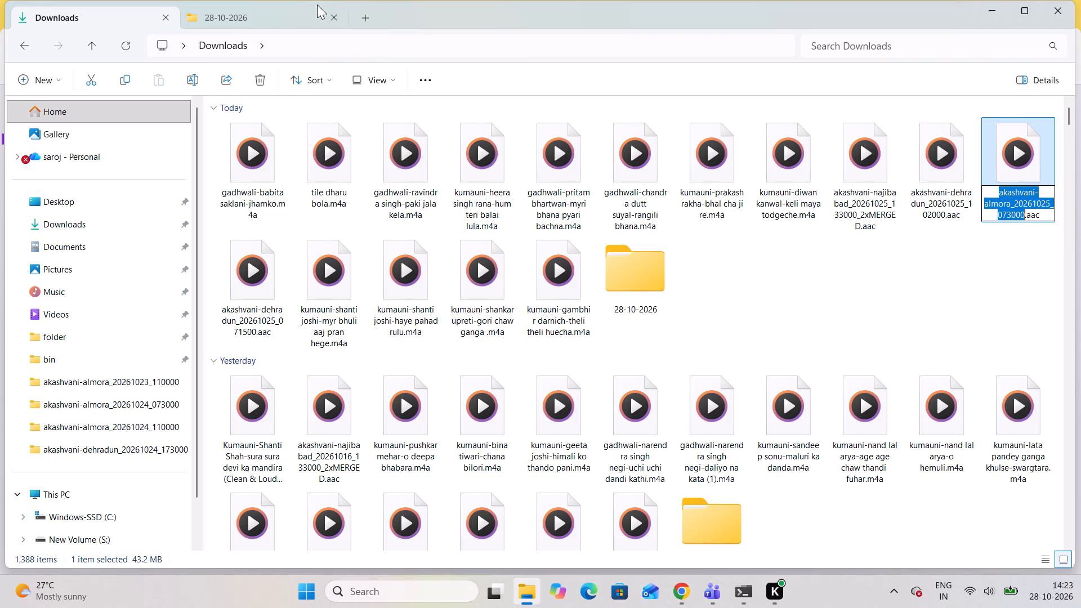
{"action": "left_click", "coordinate": [311, 5]}
{"action": "left_click", "coordinate": [293, 19]}
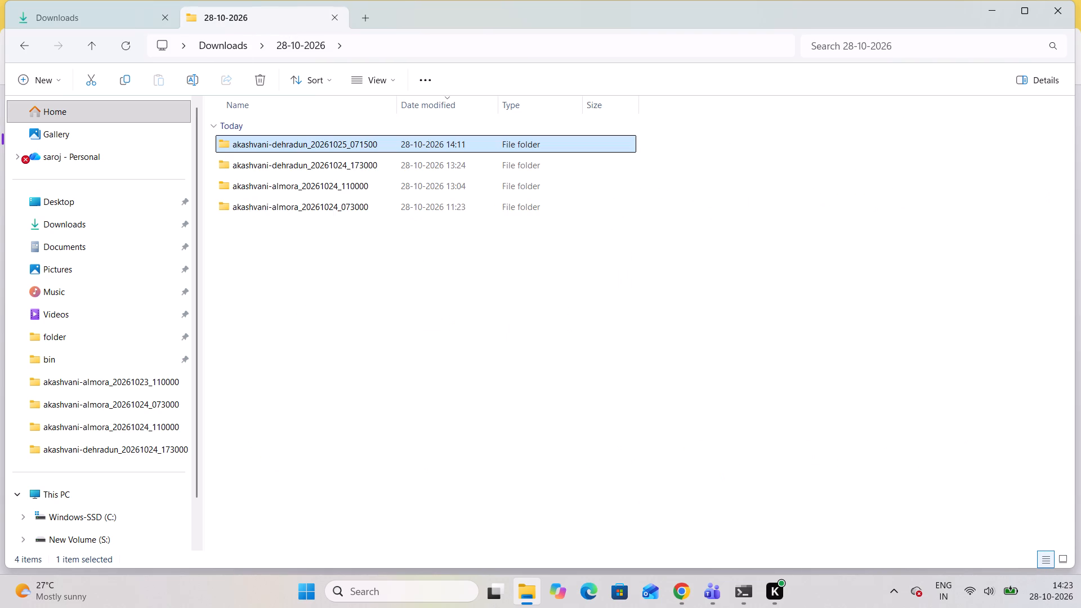
{"action": "left_click", "coordinate": [27, 77]}
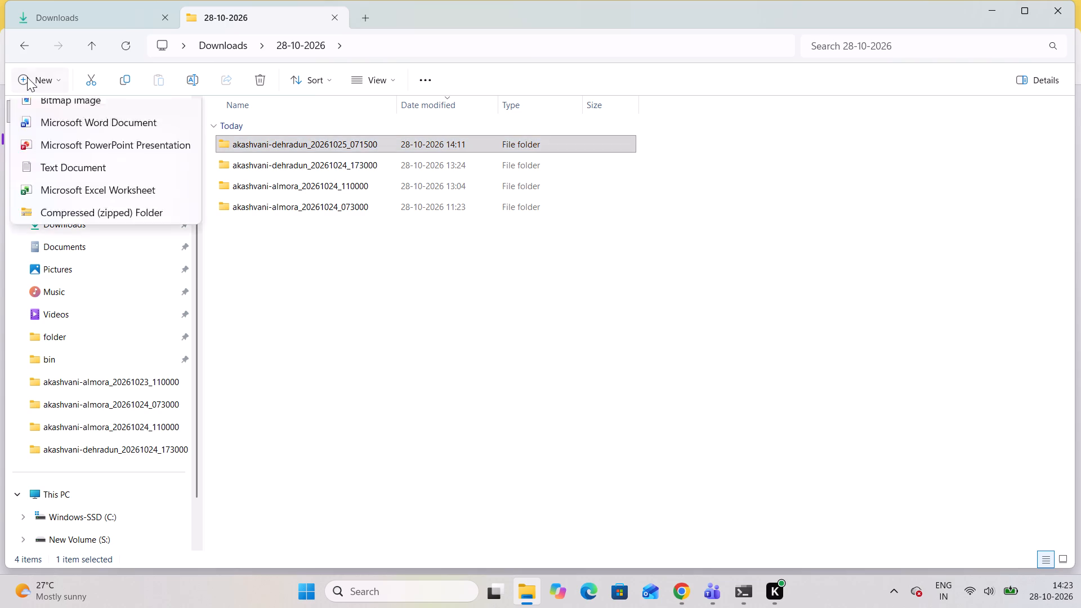
{"action": "left_click", "coordinate": [87, 110]}
{"action": "key", "text": "ctrl+v"}
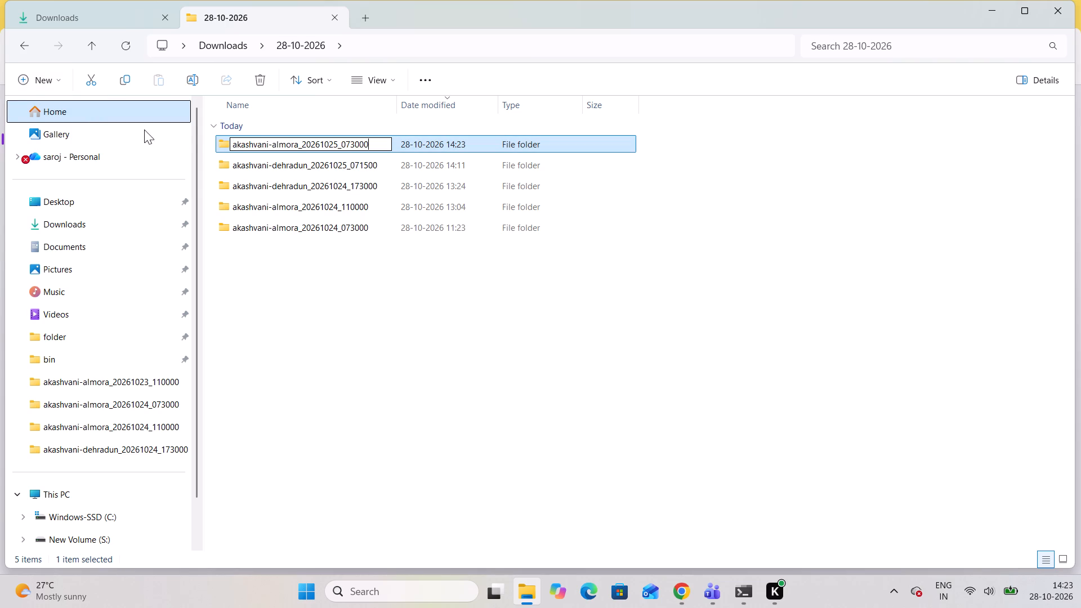
{"action": "key", "text": "Return"}
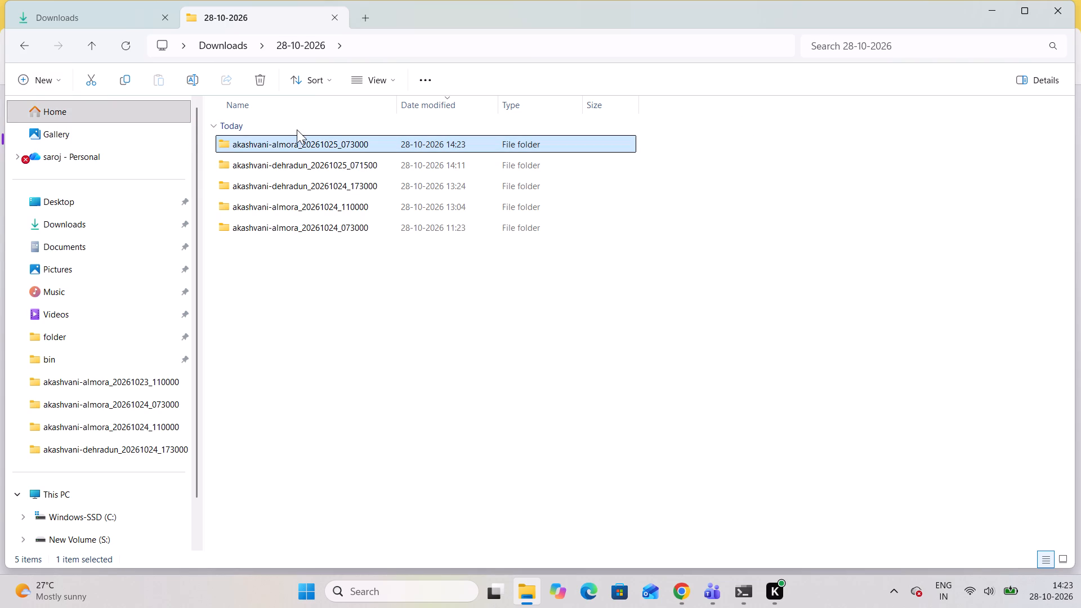
{"action": "left_click", "coordinate": [995, 6]}
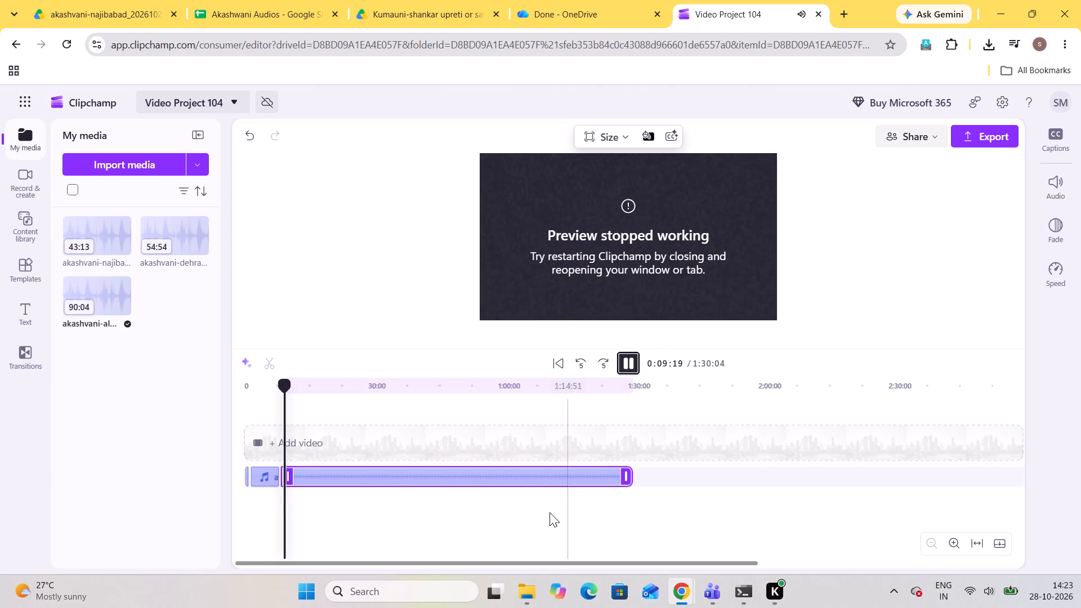
Delete the almora audio after the 8:24 split and the short piece before the song, closing the gap at the start.
{"action": "key", "text": "Right"}
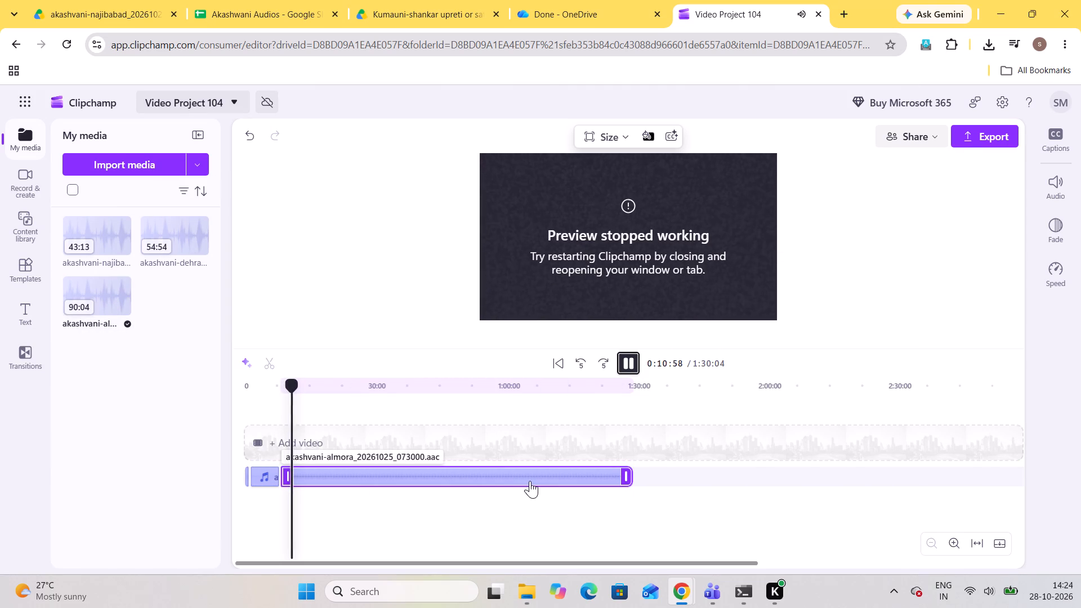
{"action": "left_click", "coordinate": [530, 481]}
{"action": "key", "text": "Delete"}
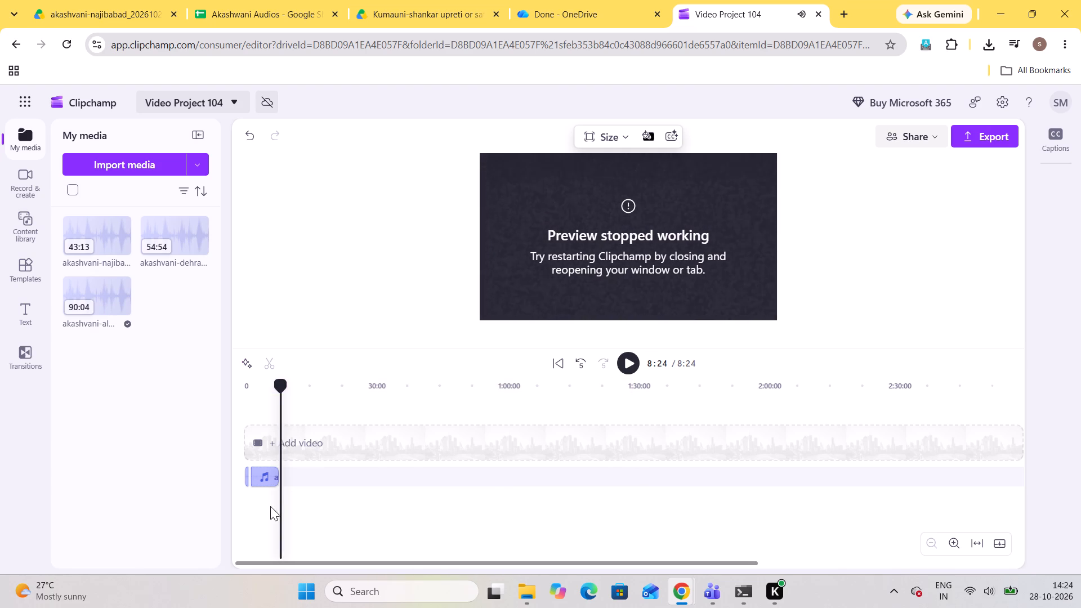
{"action": "left_click", "coordinate": [246, 479]}
{"action": "key", "text": "BackSpace"}
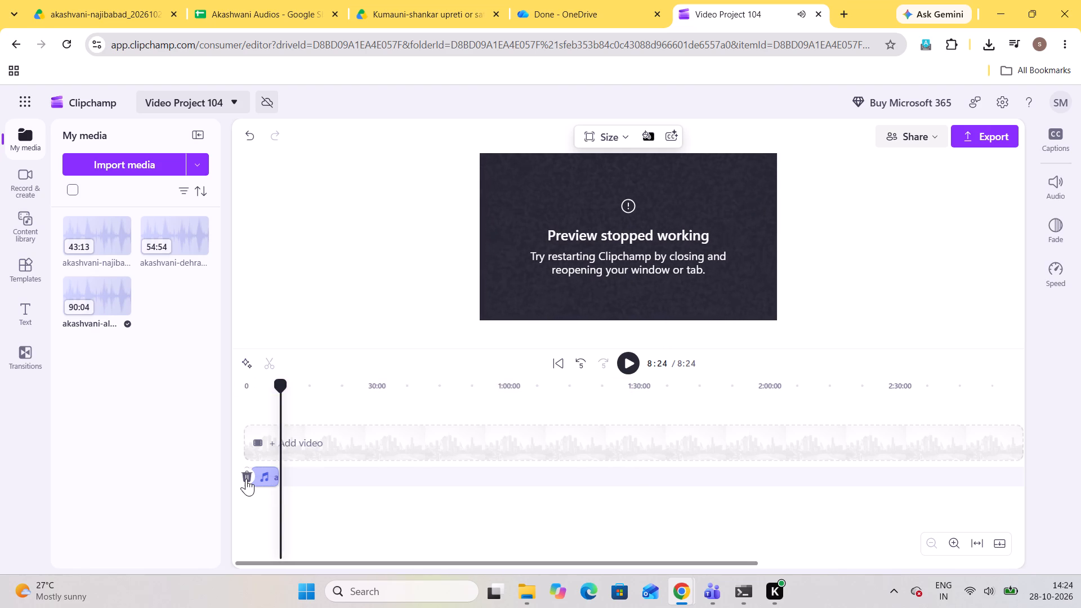
{"action": "key", "text": "Delete"}
{"action": "left_click", "coordinate": [246, 479]}
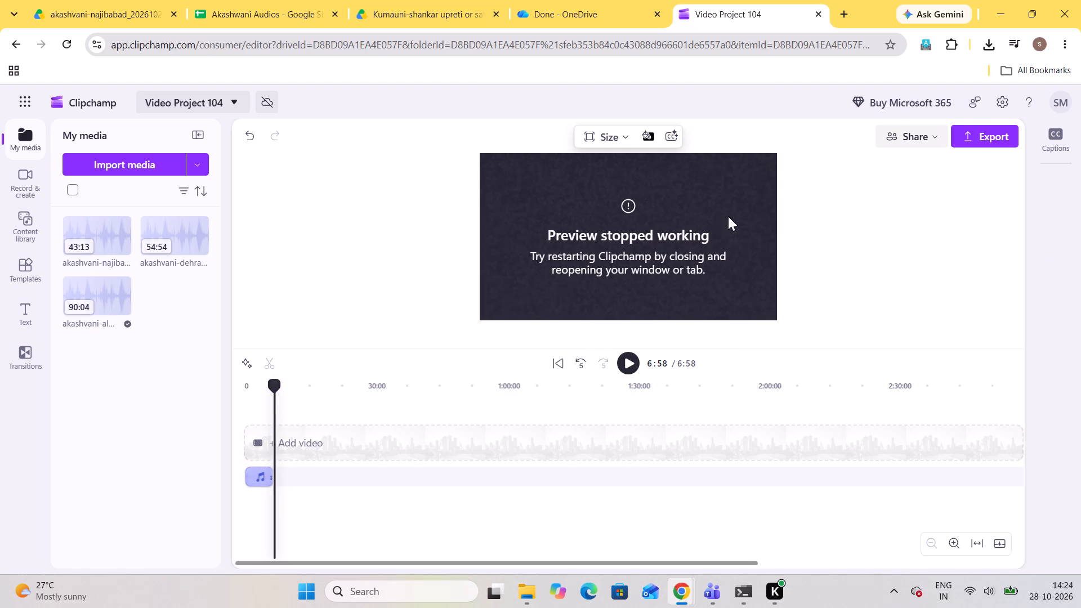
Export the trimmed "jhan kriye kachkachat" song as audio-only and save it in the akashvani-almora_20261025_073000 folder.
{"action": "left_click", "coordinate": [986, 127]}
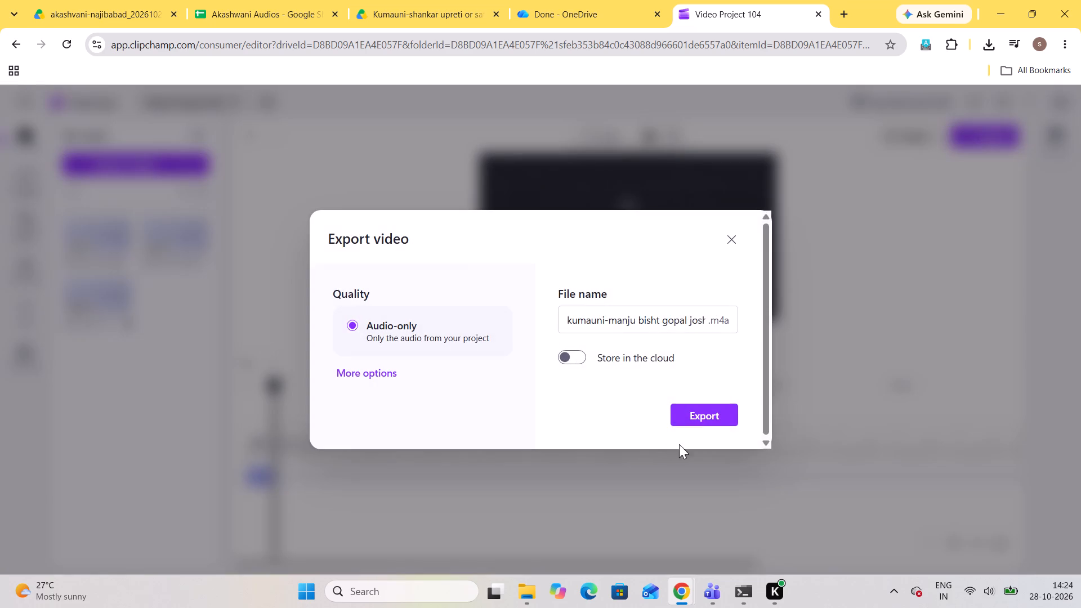
{"action": "left_click", "coordinate": [702, 412]}
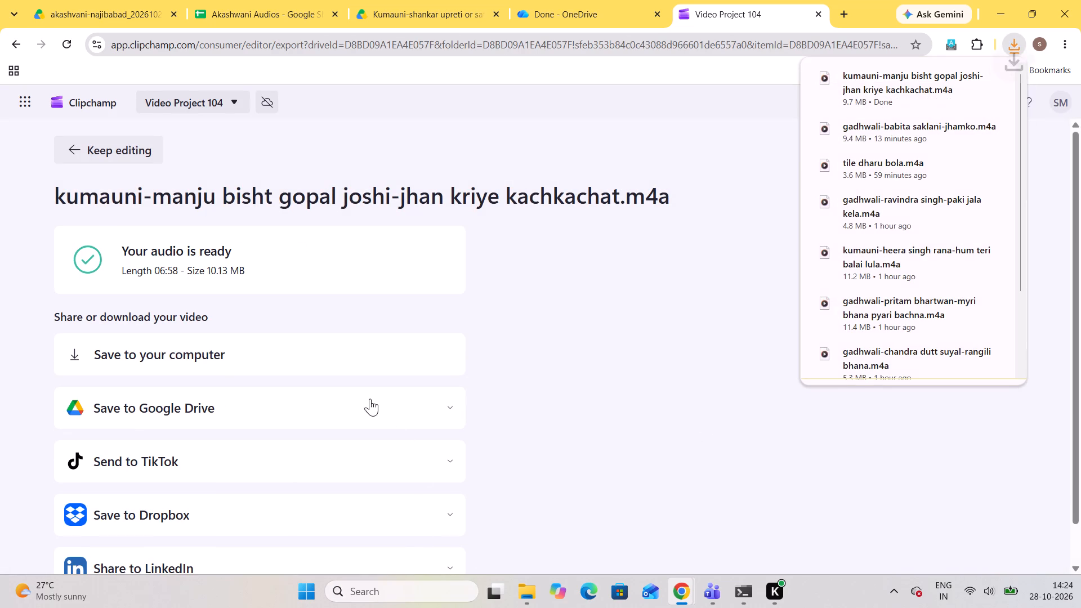
{"action": "left_click", "coordinate": [376, 351]}
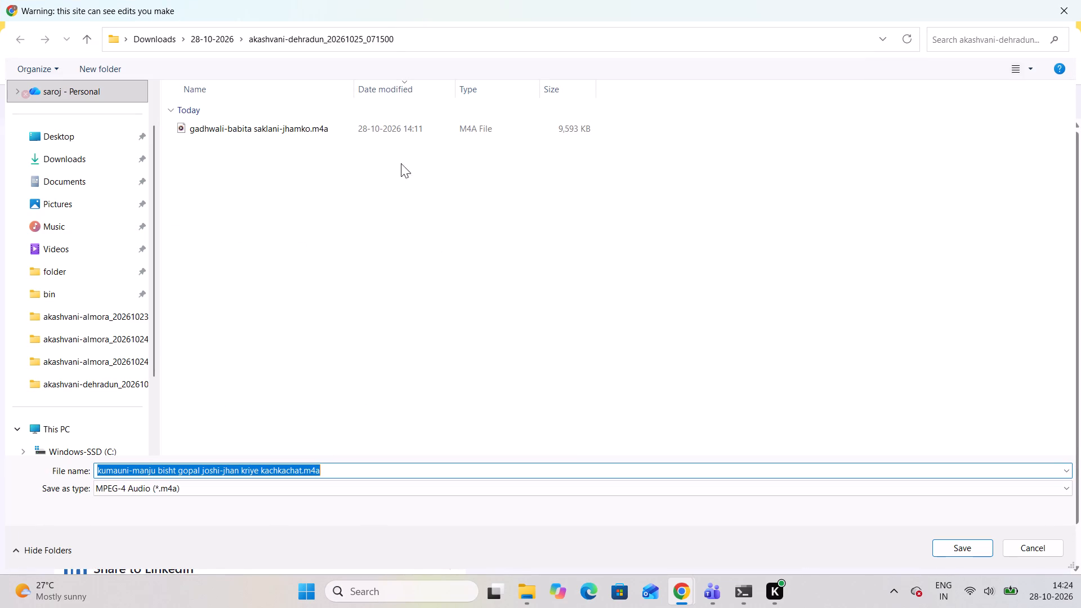
{"action": "left_click", "coordinate": [207, 43]}
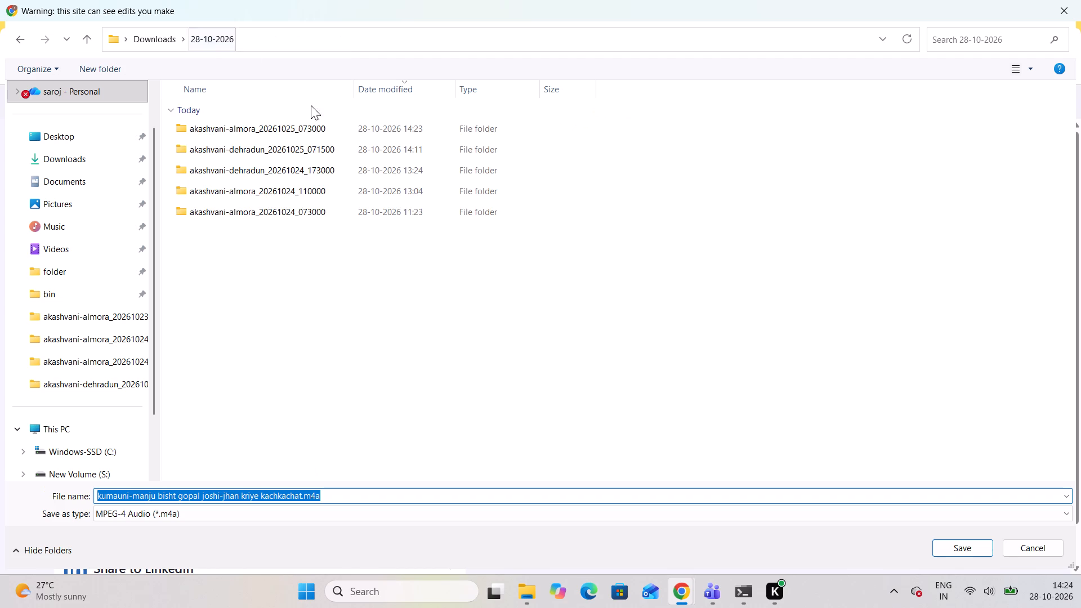
{"action": "double_click", "coordinate": [303, 123]}
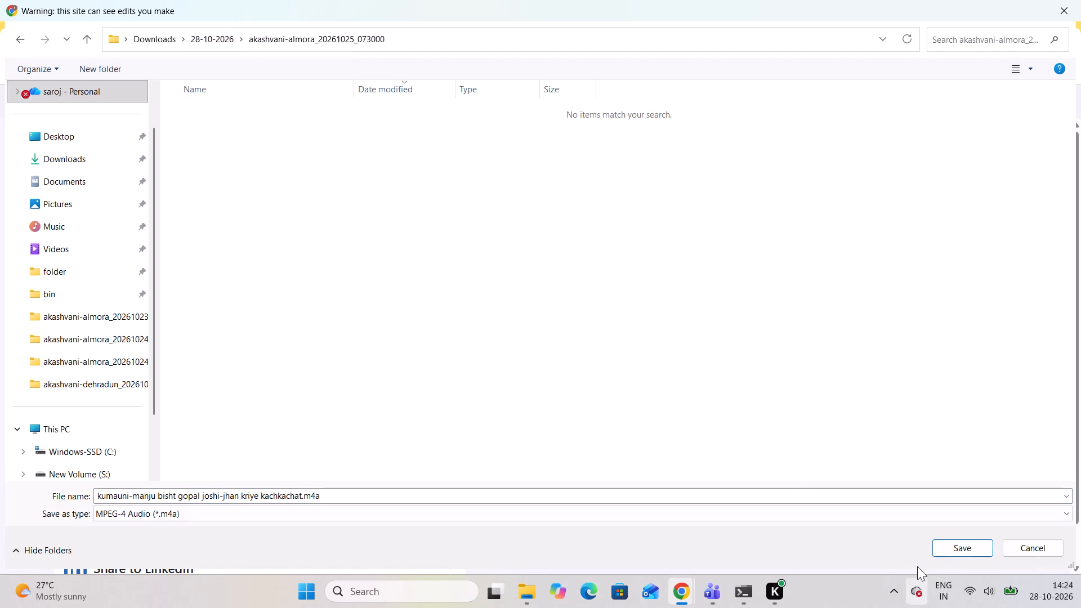
{"action": "left_click", "coordinate": [946, 552]}
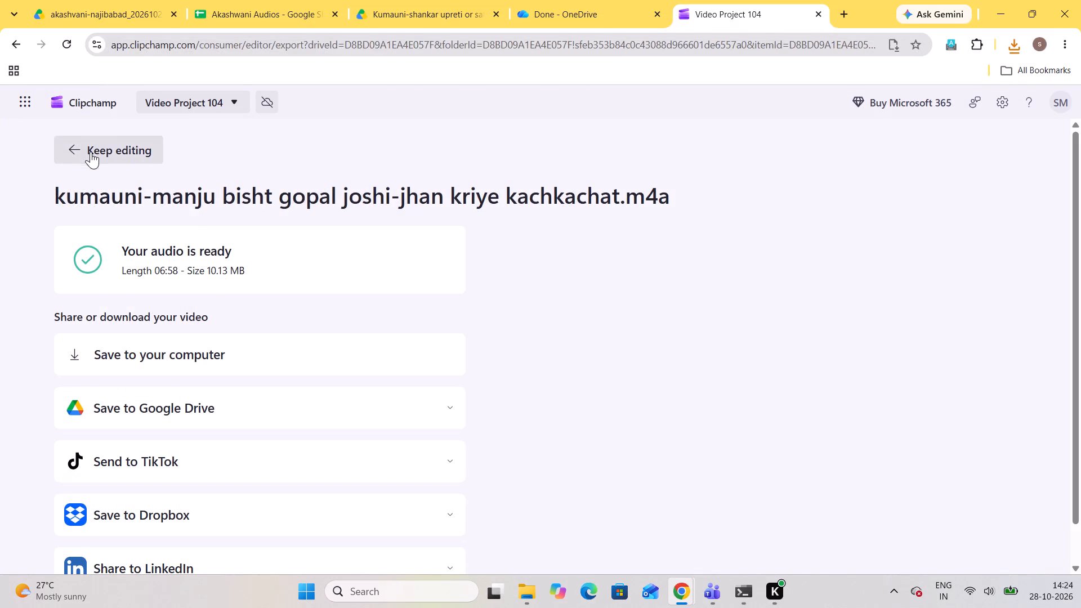
Return to editing, delete the exported song from the timeline, and place the full almora recording on it again.
{"action": "left_click", "coordinate": [91, 151]}
{"action": "left_click", "coordinate": [320, 476]}
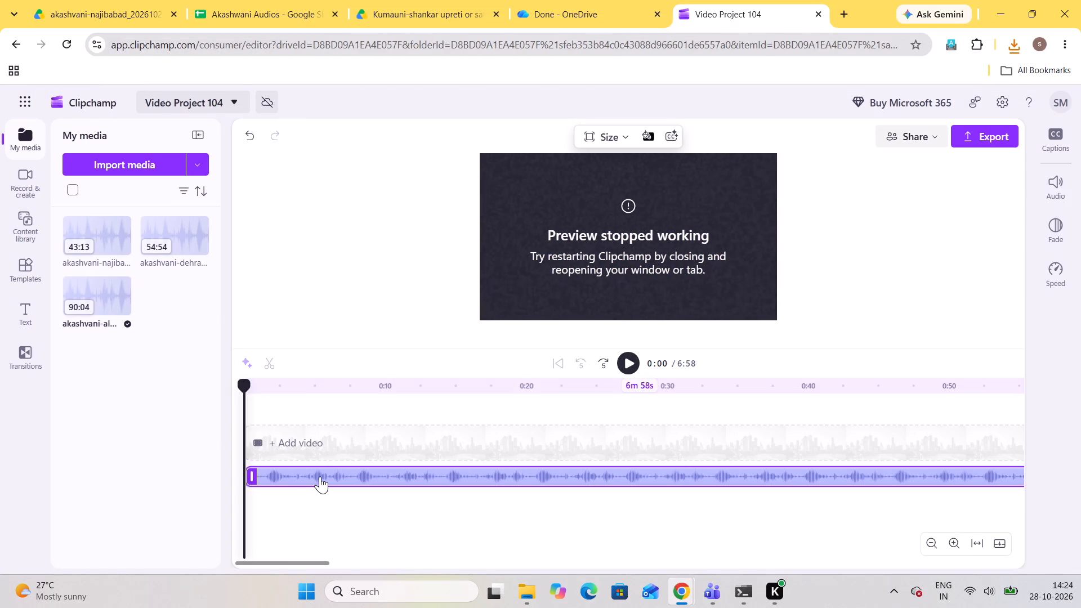
{"action": "key", "text": "Delete"}
{"action": "left_click_drag", "start_coordinate": [74, 296], "coordinate": [181, 382]}
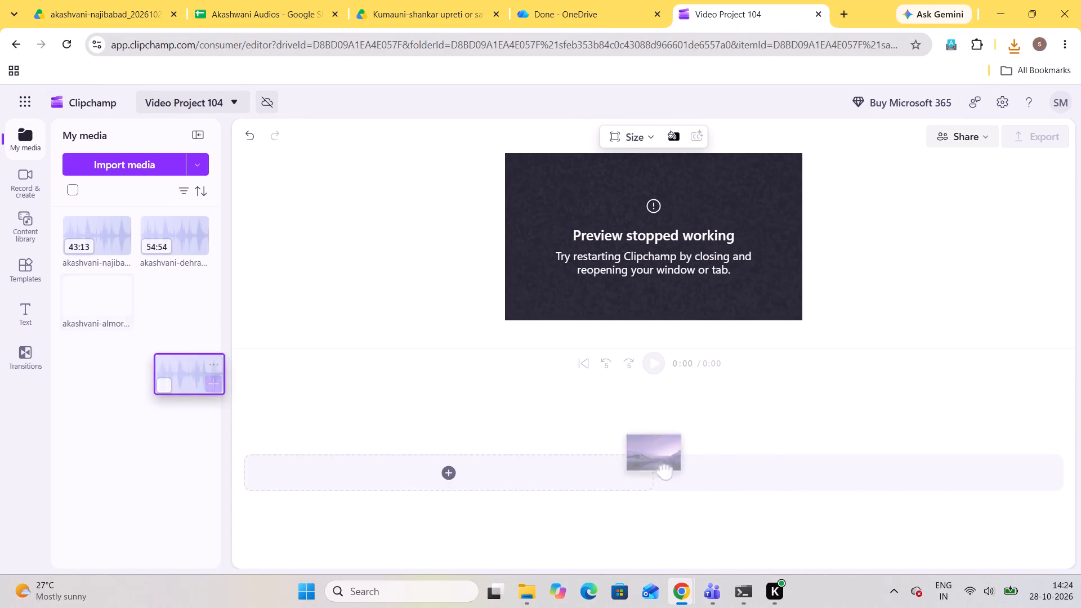
{"action": "left_click_drag", "start_coordinate": [181, 382], "coordinate": [278, 468]}
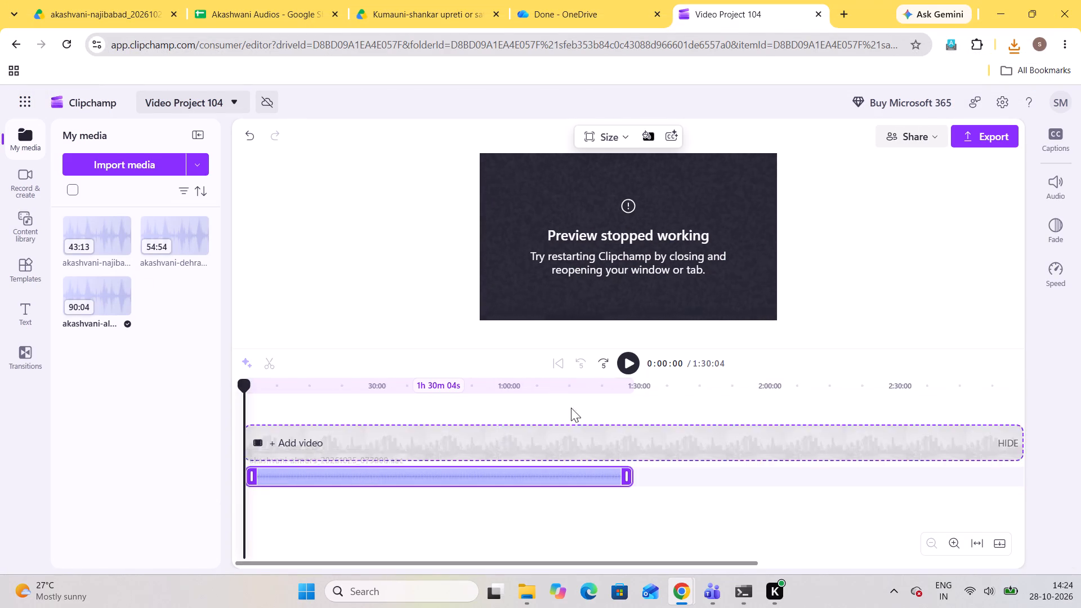
Find the start of the next song in the almora recording, split the clip at about 9:27 and 9:34, and replay from just before.
{"action": "left_click", "coordinate": [628, 366]}
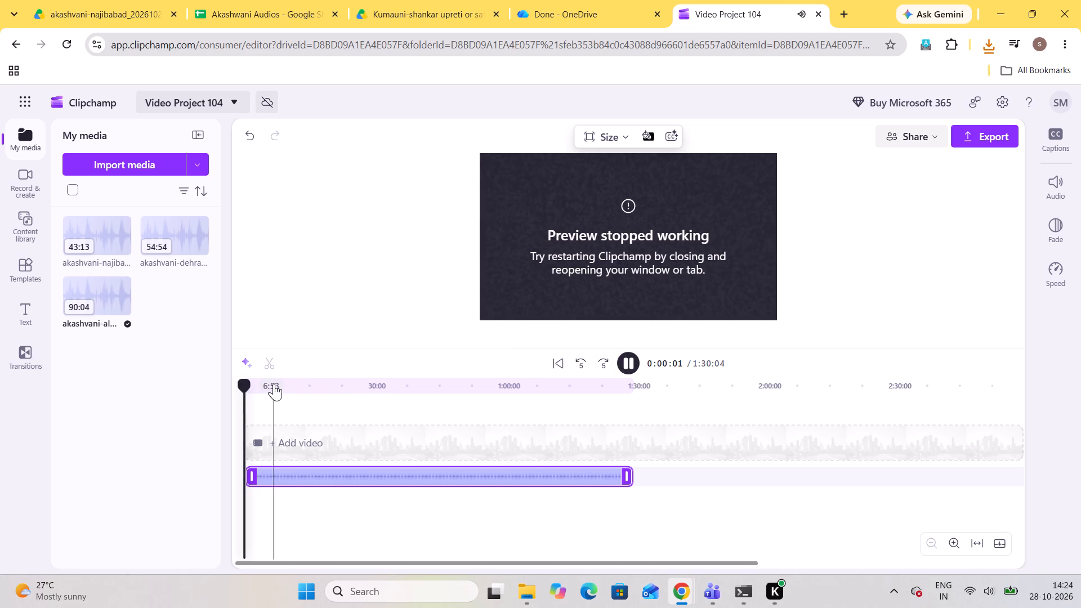
{"action": "left_click", "coordinate": [274, 383]}
{"action": "left_click", "coordinate": [289, 390]}
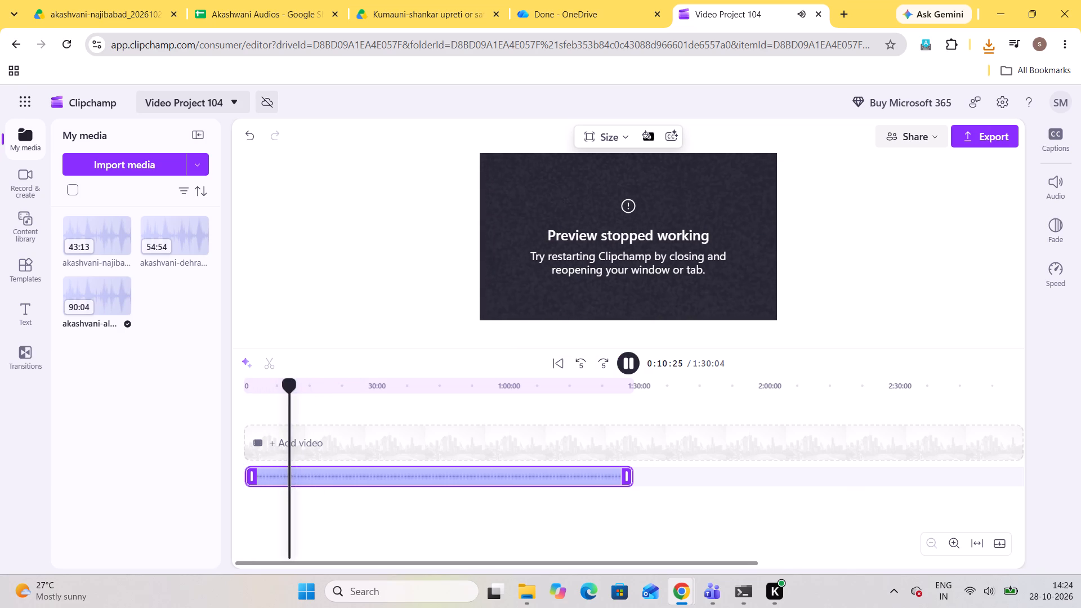
{"action": "left_click", "coordinate": [284, 385]}
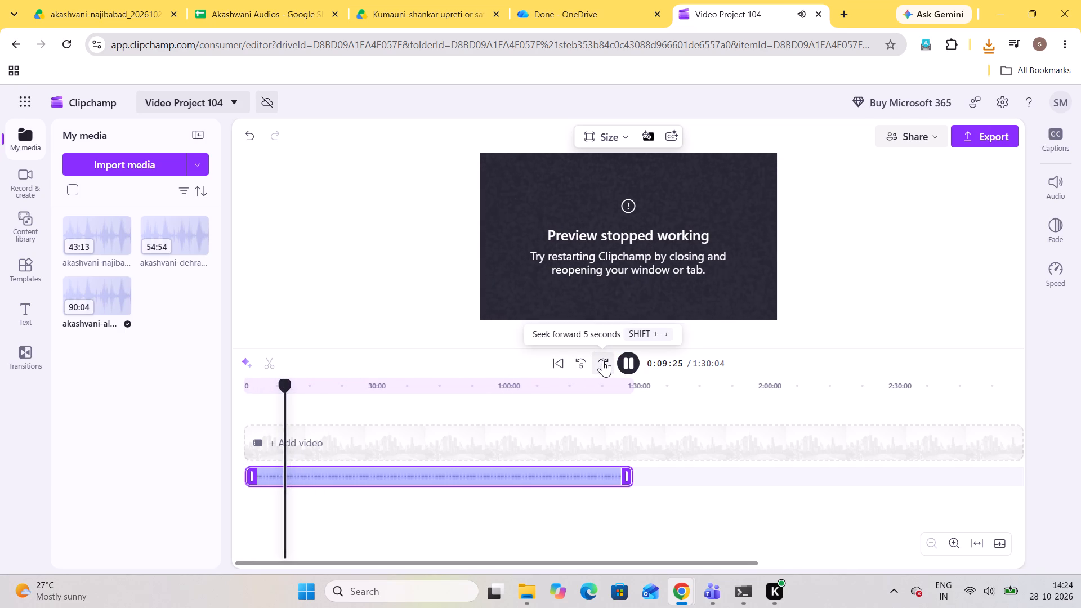
{"action": "left_click", "coordinate": [627, 364]}
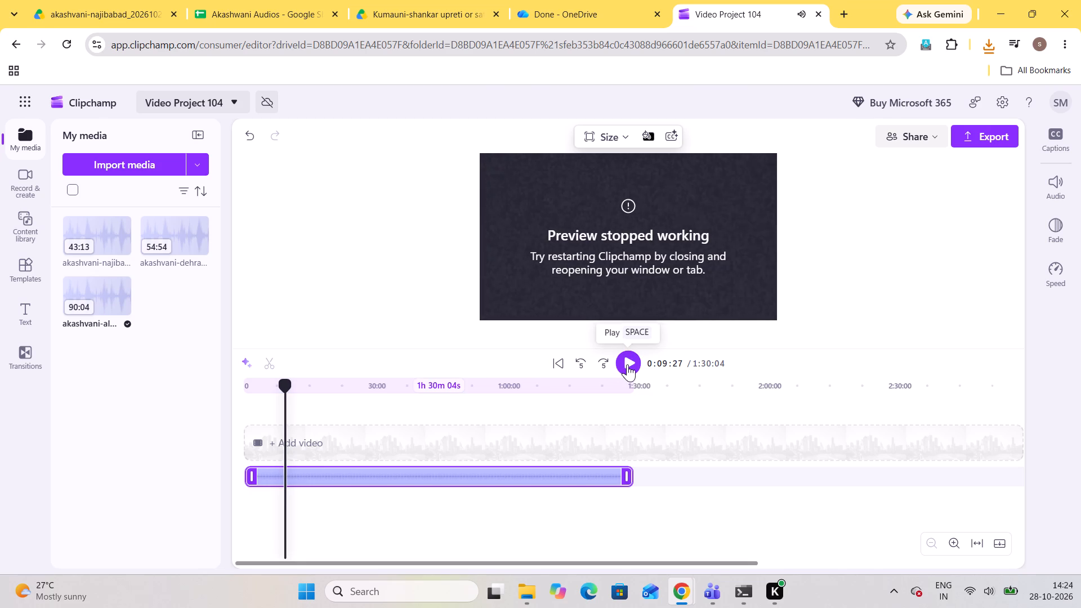
{"action": "left_click", "coordinate": [269, 364]}
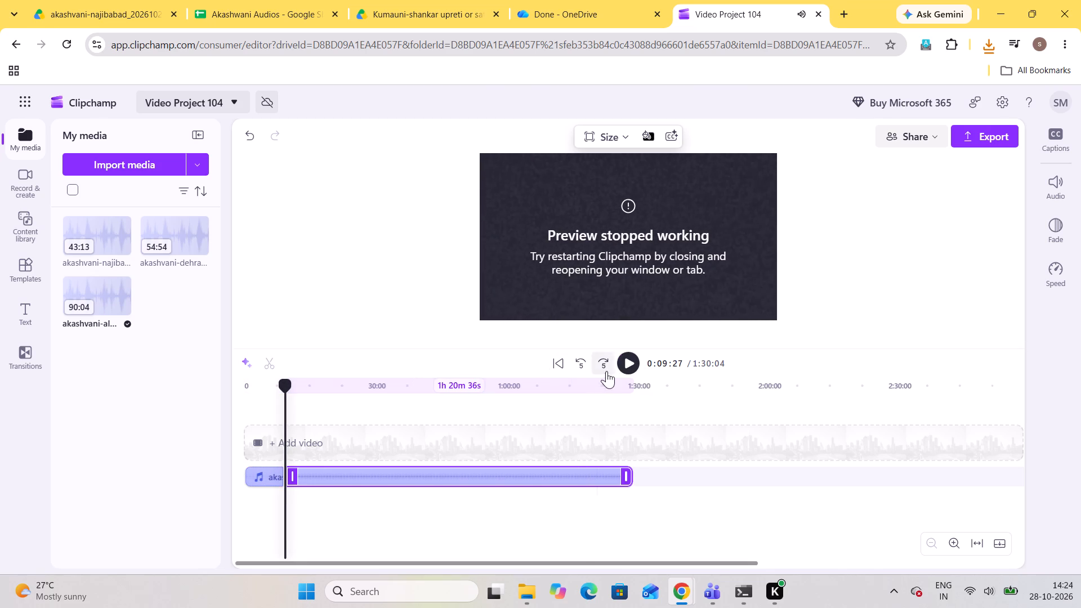
{"action": "left_click", "coordinate": [638, 362]}
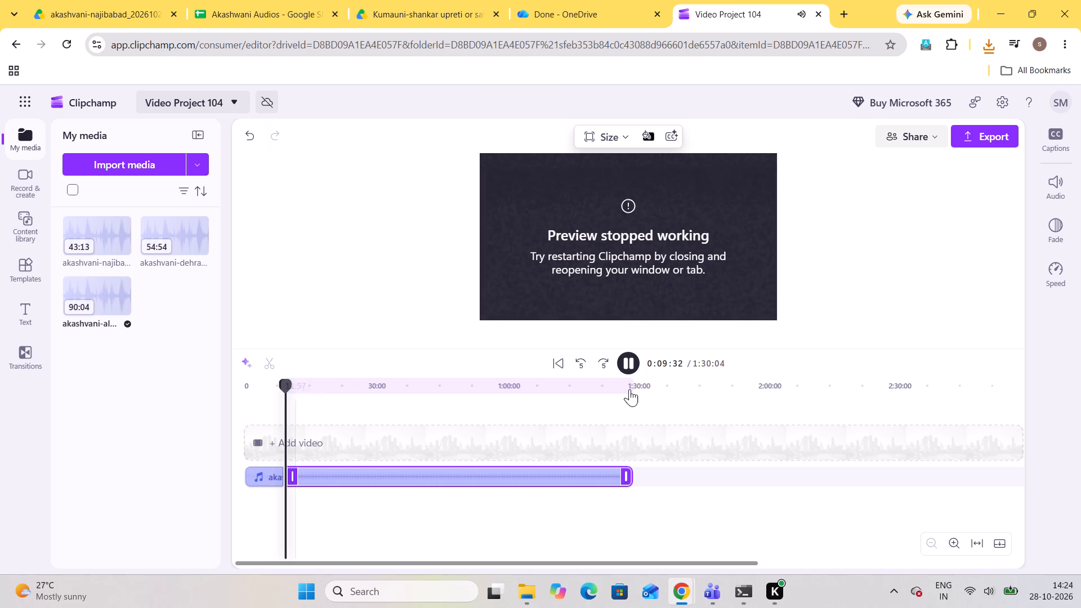
{"action": "left_click", "coordinate": [627, 363]}
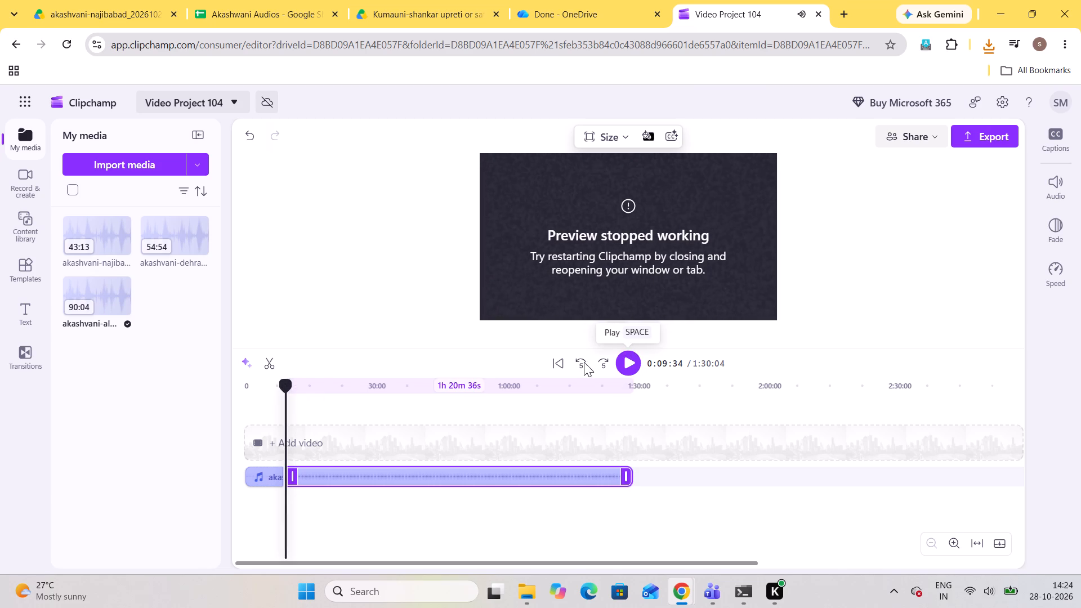
{"action": "left_click", "coordinate": [272, 360]}
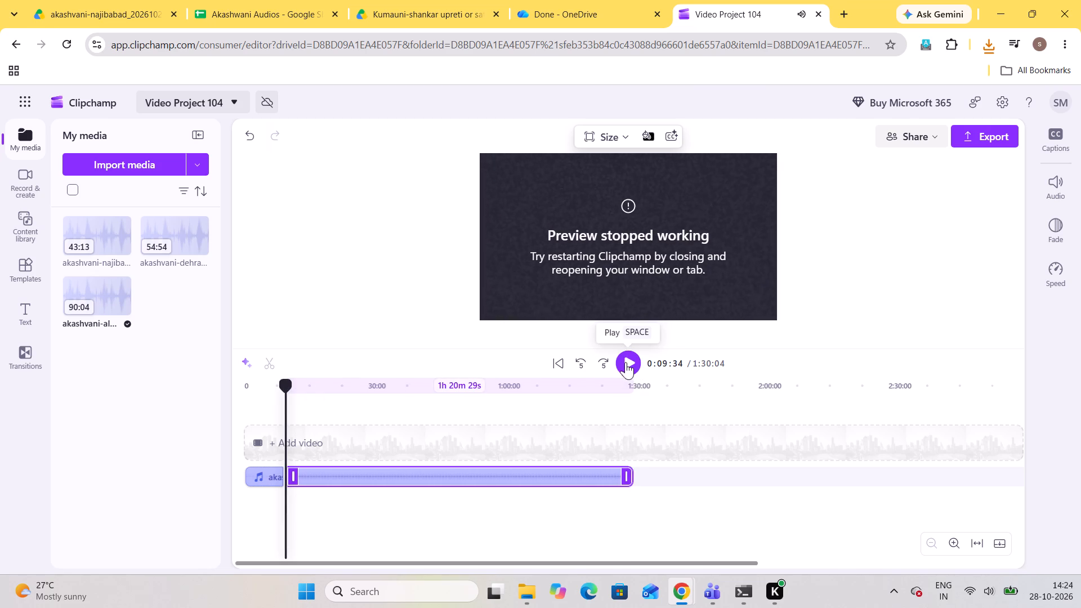
{"action": "left_click", "coordinate": [626, 362]}
{"action": "double_click", "coordinate": [580, 365]}
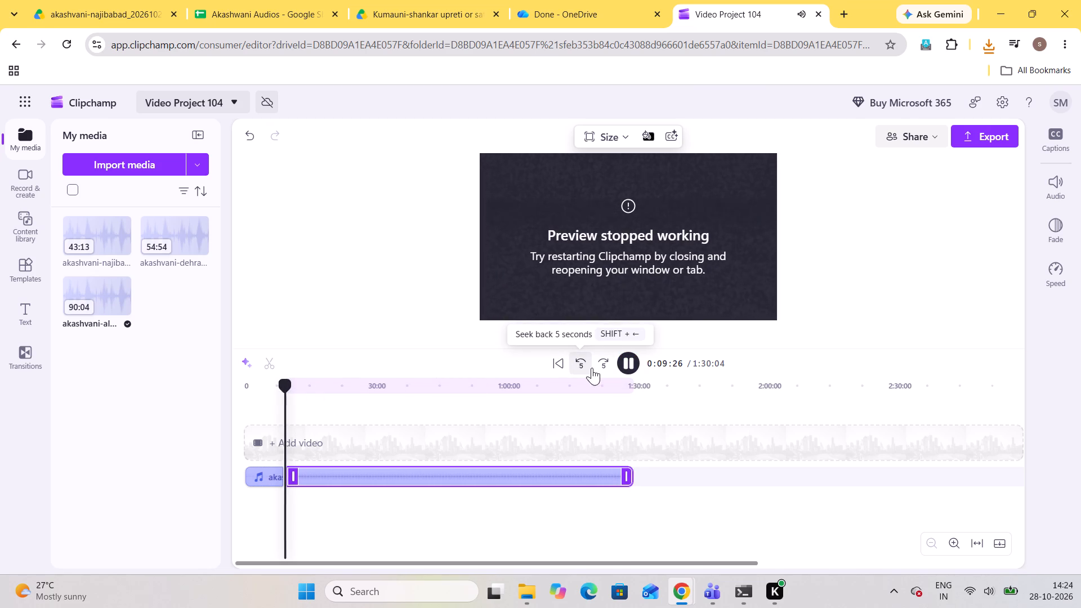
Start the audio-only export's file name with "kumauni-", the singer's name and a trailing hyphen, then return to the timeline.
{"action": "left_click", "coordinate": [988, 143]}
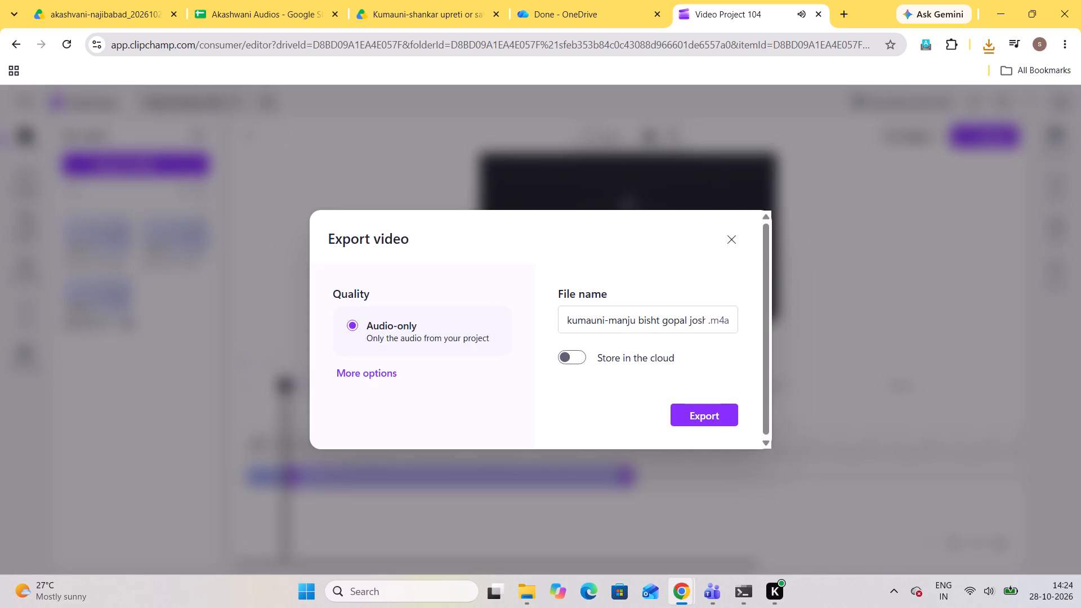
{"action": "left_click_drag", "start_coordinate": [606, 318], "coordinate": [781, 301]}
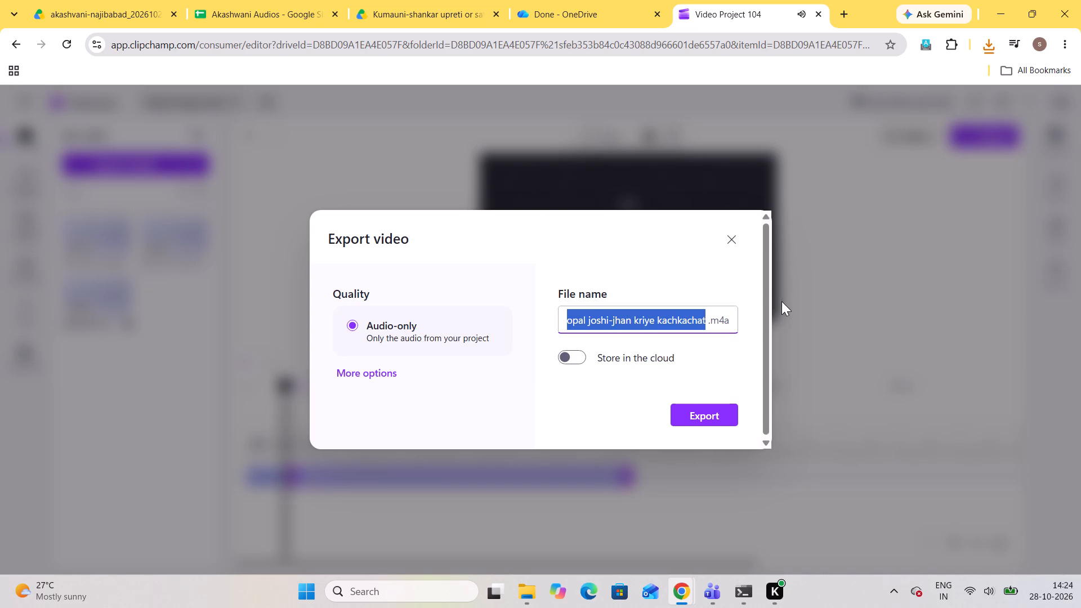
{"action": "key", "text": "BackSpace"}
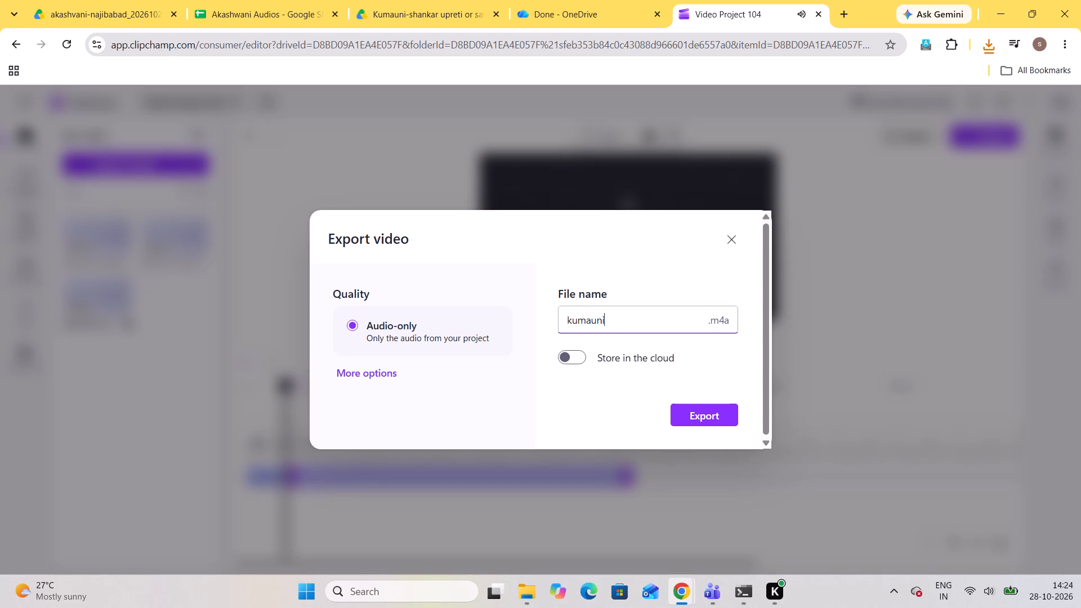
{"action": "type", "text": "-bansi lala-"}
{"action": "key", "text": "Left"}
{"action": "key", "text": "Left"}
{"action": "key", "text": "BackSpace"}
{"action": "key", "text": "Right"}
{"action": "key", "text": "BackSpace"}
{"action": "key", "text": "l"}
{"action": "left_click", "coordinate": [725, 165]}
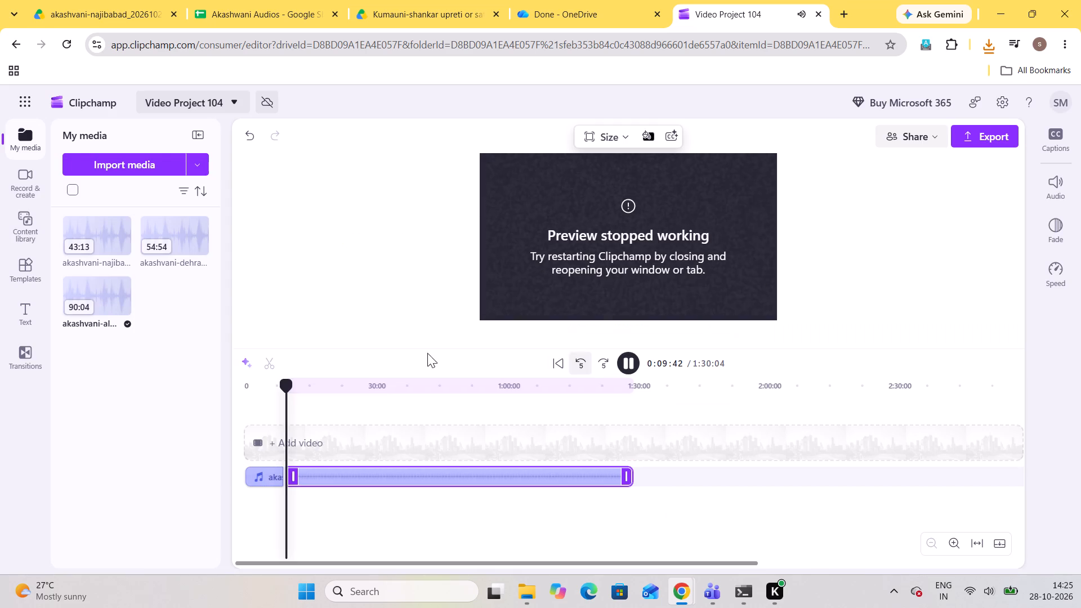
Replay the song's opening, split the almora clip at about 9:42, and resume playback.
{"action": "left_click", "coordinate": [582, 361]}
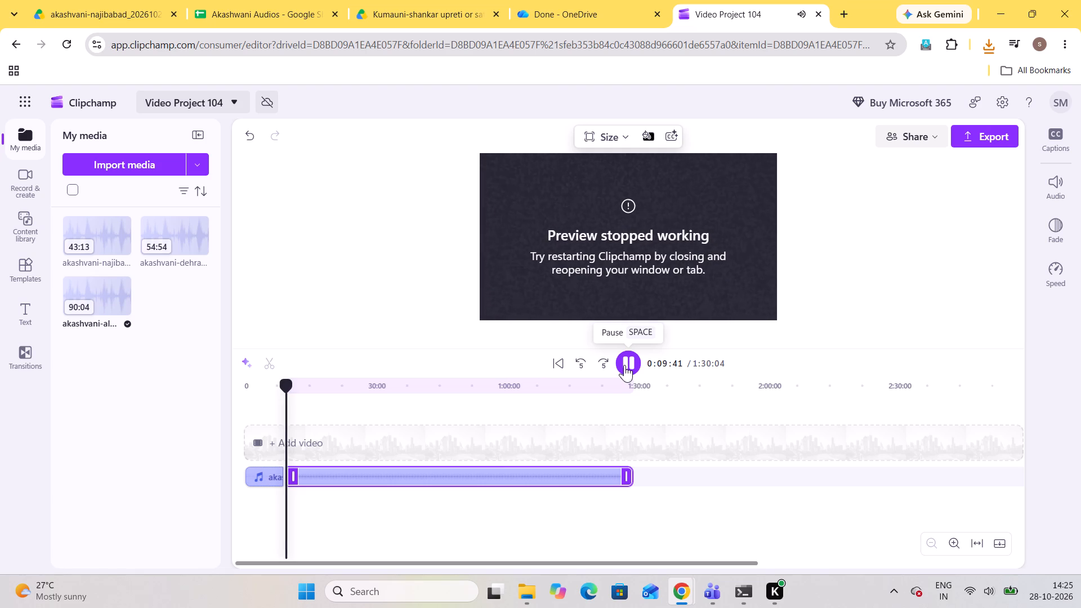
{"action": "left_click", "coordinate": [624, 365]}
{"action": "left_click", "coordinate": [273, 361]}
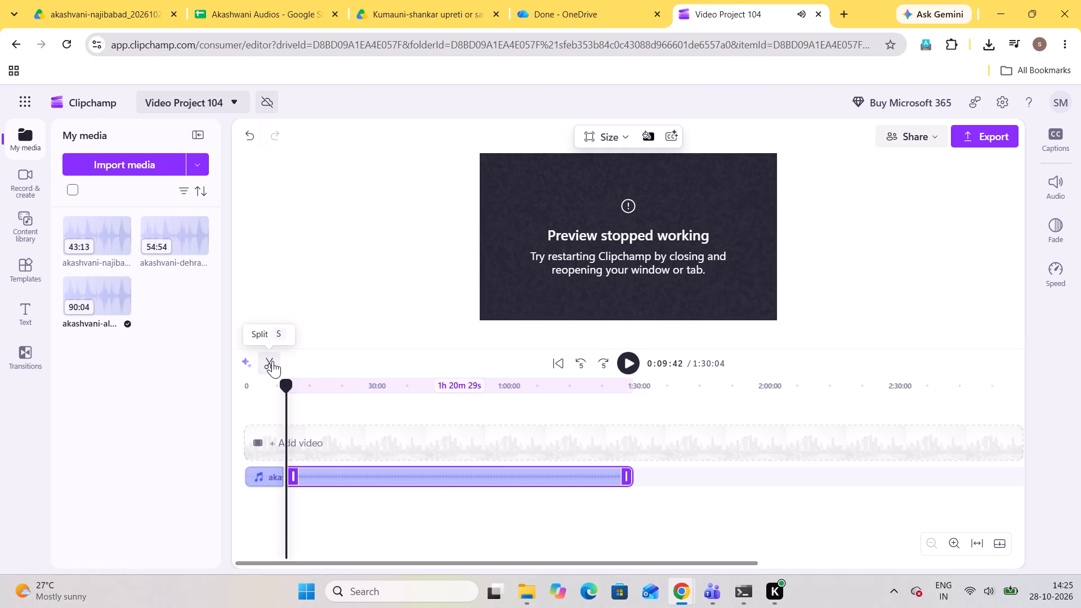
{"action": "left_click", "coordinate": [632, 359]}
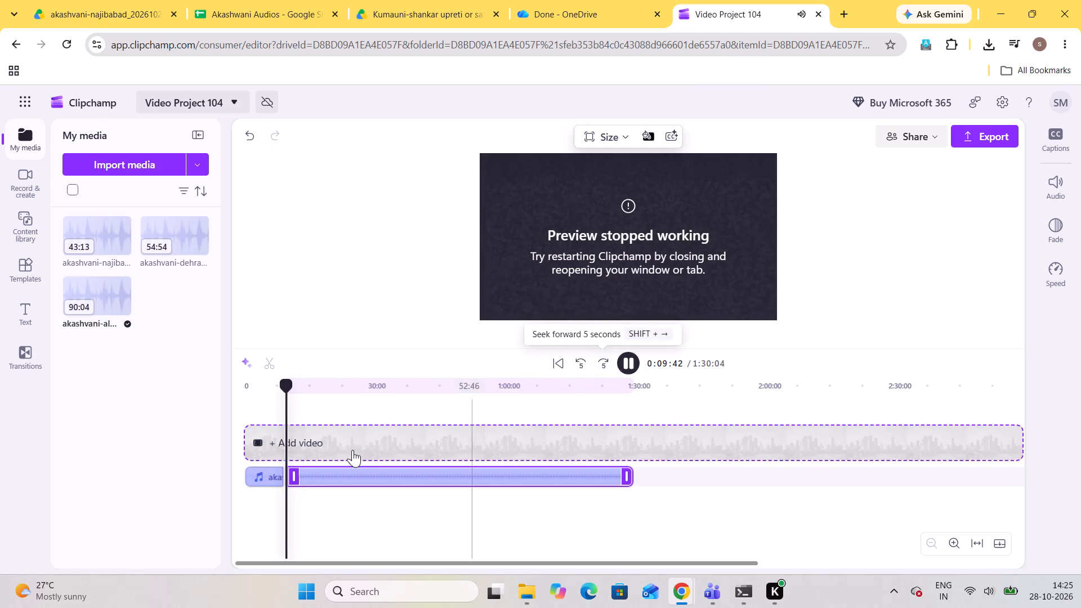
Delete the long almora piece before the song and the two short pieces leading up to the 9:42 split.
{"action": "left_click", "coordinate": [269, 476]}
{"action": "key", "text": "Delete"}
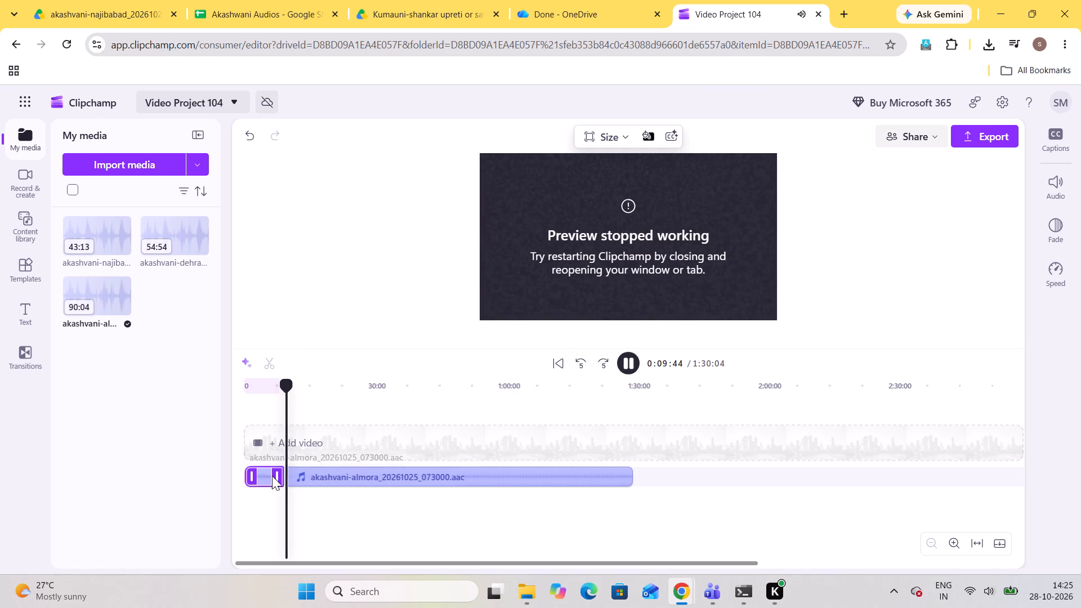
{"action": "scroll", "coordinate": [274, 470], "scroll_direction": "left", "scroll_amount": 4}
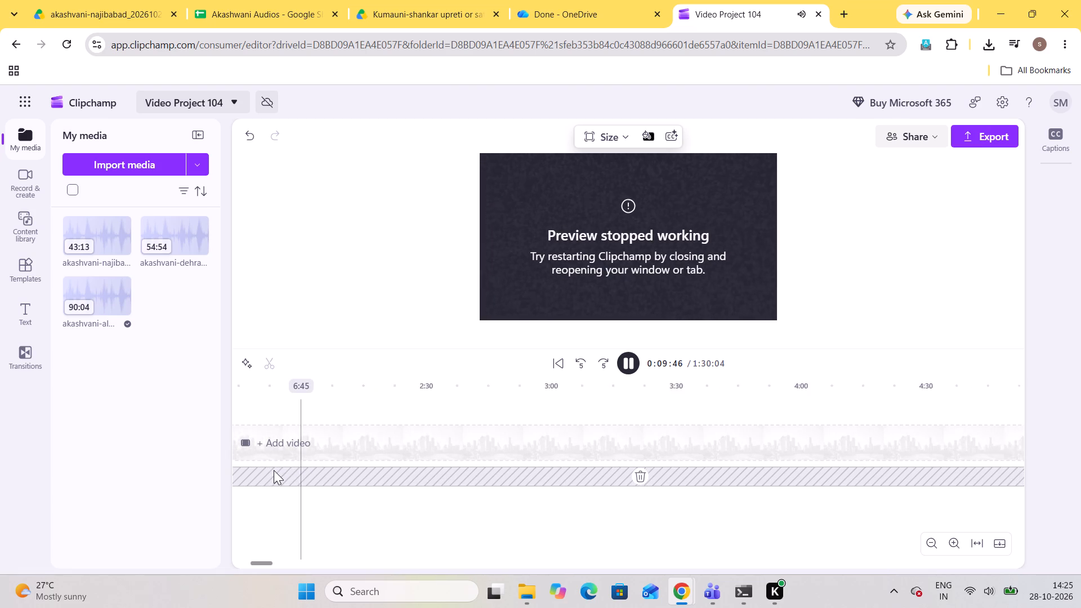
{"action": "scroll", "coordinate": [274, 470], "scroll_direction": "left", "scroll_amount": 13}
{"action": "scroll", "coordinate": [275, 470], "scroll_direction": "right", "scroll_amount": 5}
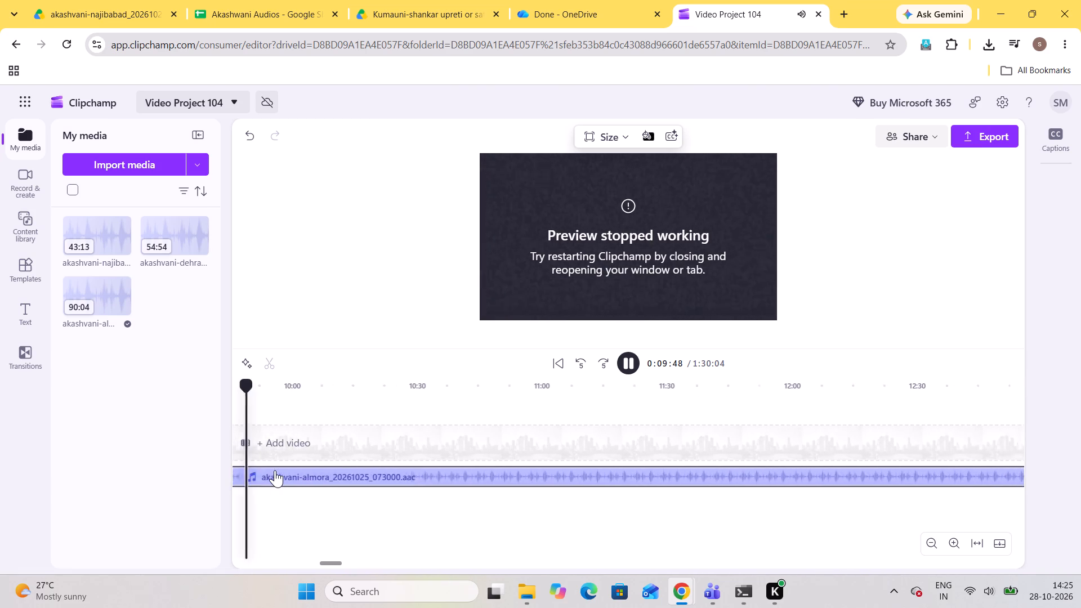
{"action": "scroll", "coordinate": [275, 470], "scroll_direction": "right", "scroll_amount": 5}
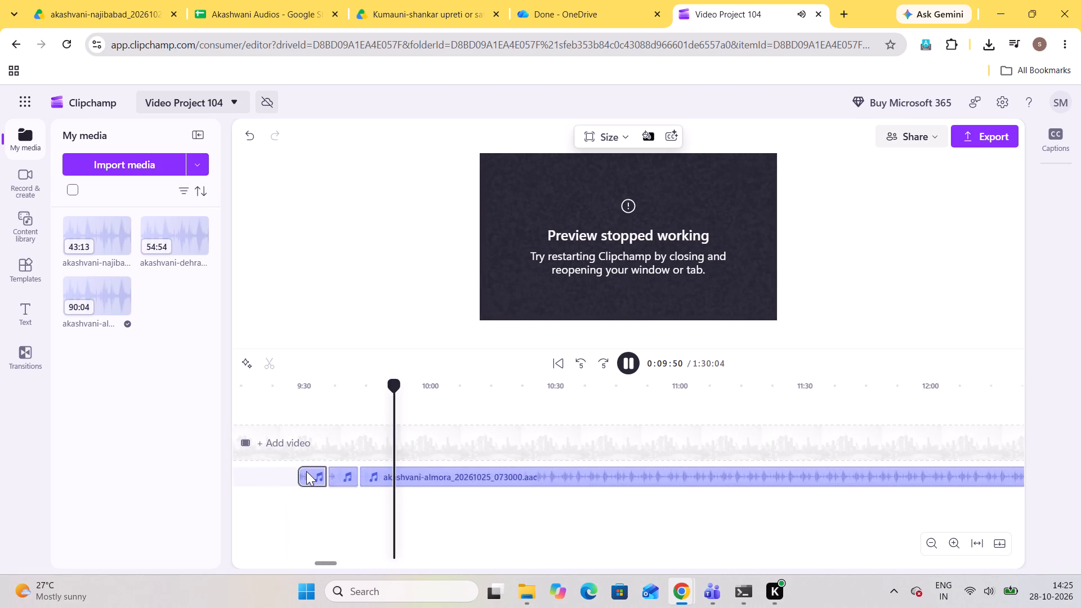
{"action": "scroll", "coordinate": [306, 471], "scroll_direction": "right", "scroll_amount": 1}
{"action": "left_click", "coordinate": [324, 477]}
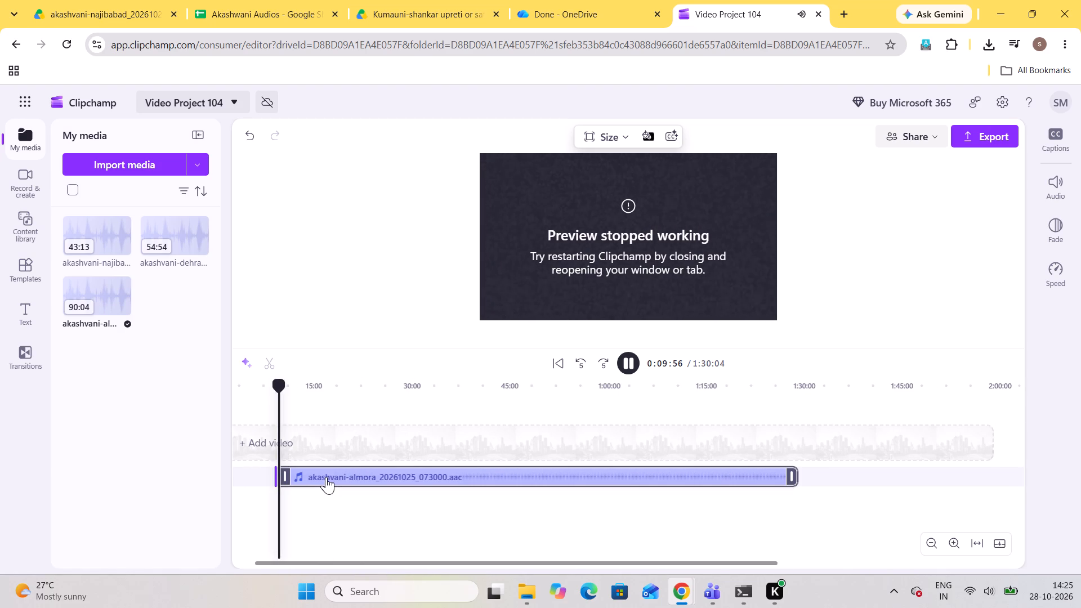
{"action": "scroll", "coordinate": [326, 477], "scroll_direction": "right", "scroll_amount": 6}
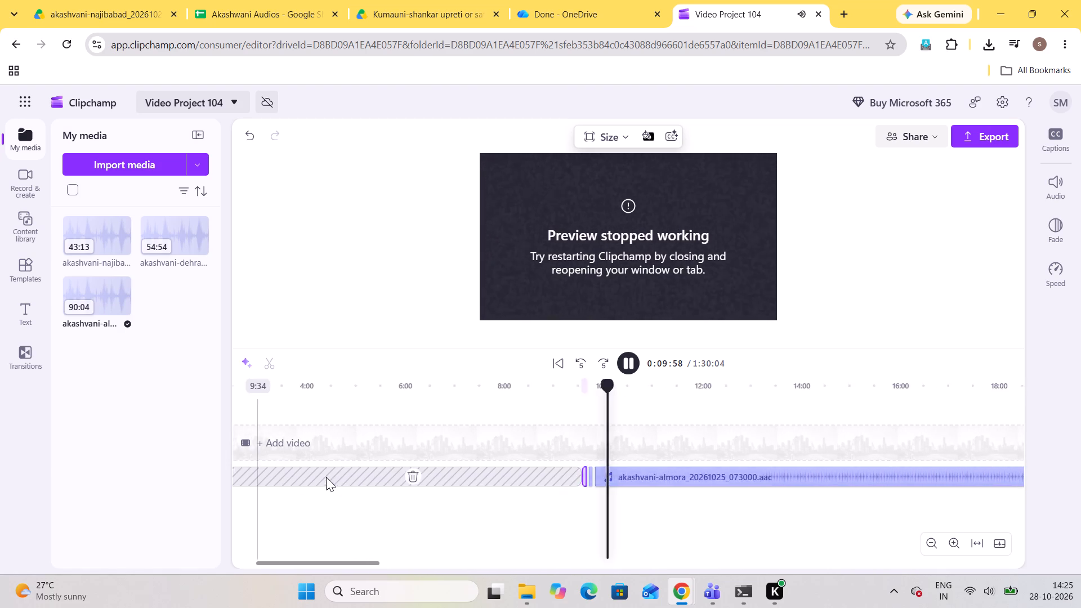
{"action": "scroll", "coordinate": [327, 477], "scroll_direction": "left", "scroll_amount": 2}
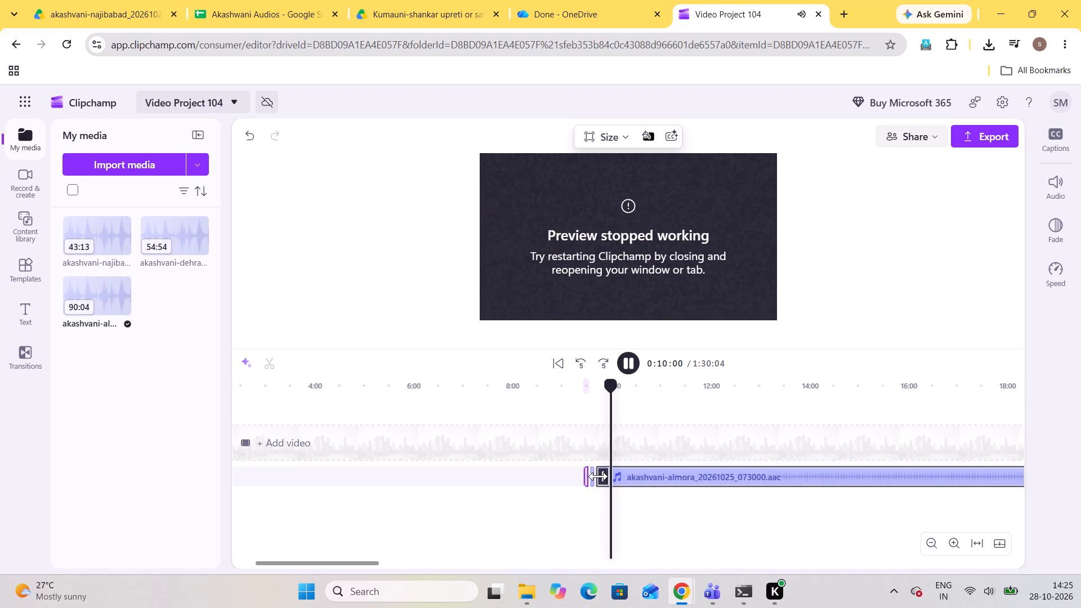
{"action": "left_click", "coordinate": [587, 480]}
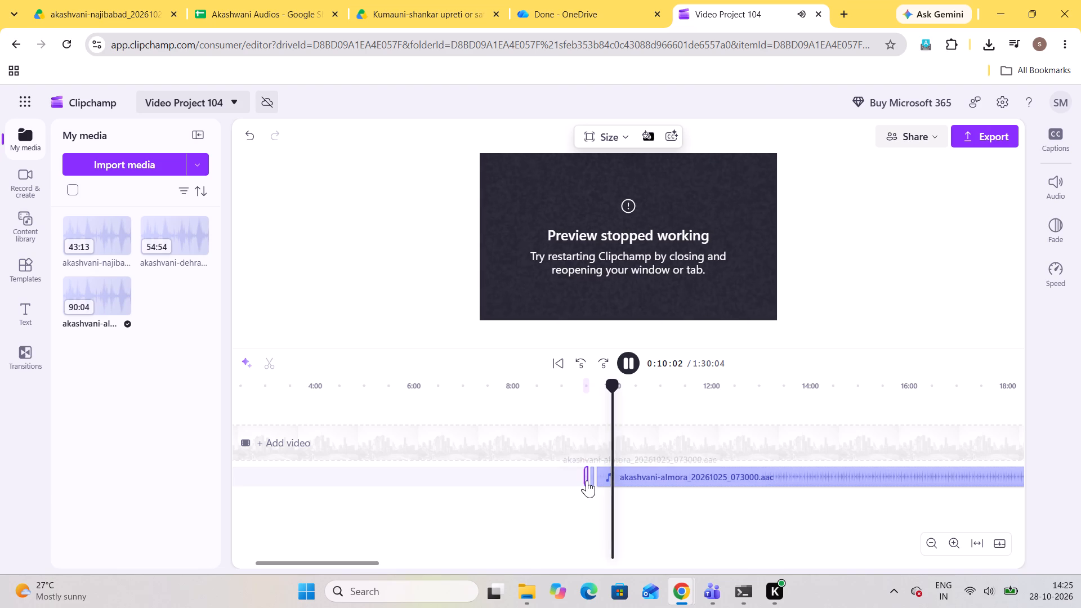
{"action": "key", "text": "Delete"}
{"action": "left_click", "coordinate": [592, 479]}
{"action": "key", "text": "Delete"}
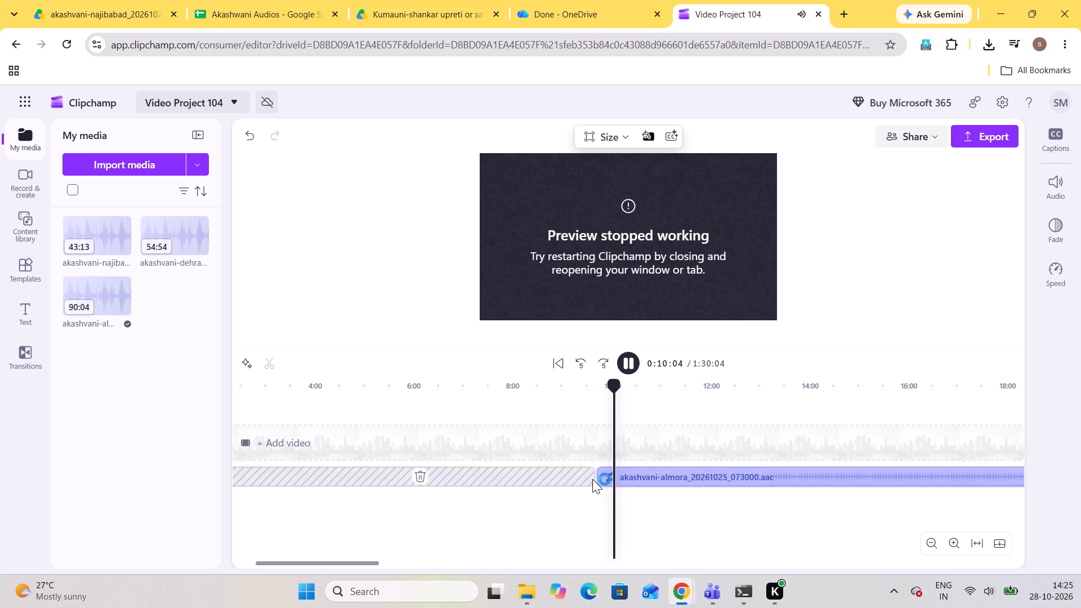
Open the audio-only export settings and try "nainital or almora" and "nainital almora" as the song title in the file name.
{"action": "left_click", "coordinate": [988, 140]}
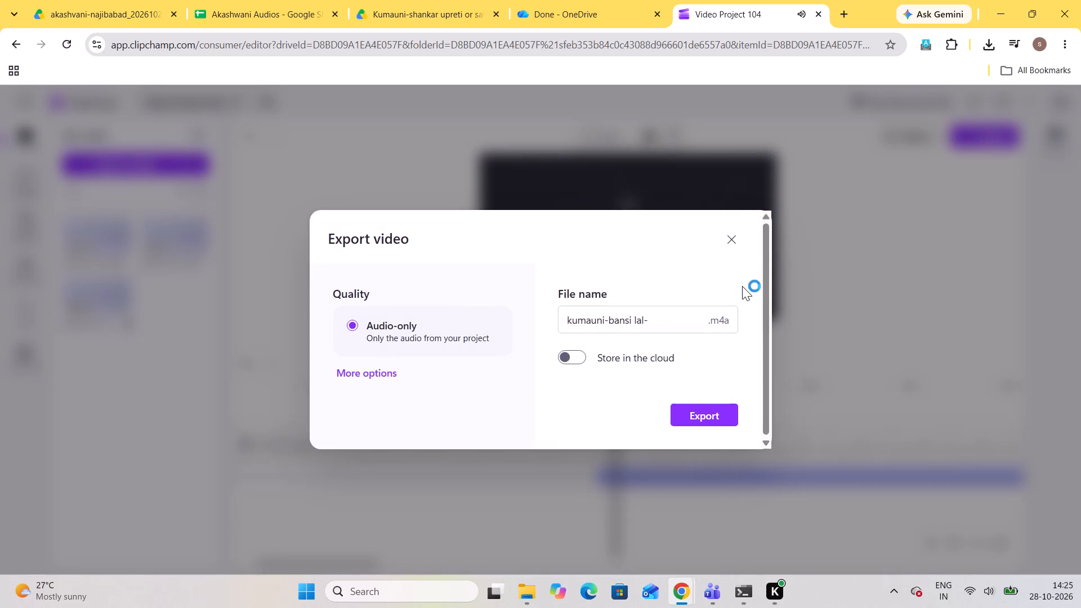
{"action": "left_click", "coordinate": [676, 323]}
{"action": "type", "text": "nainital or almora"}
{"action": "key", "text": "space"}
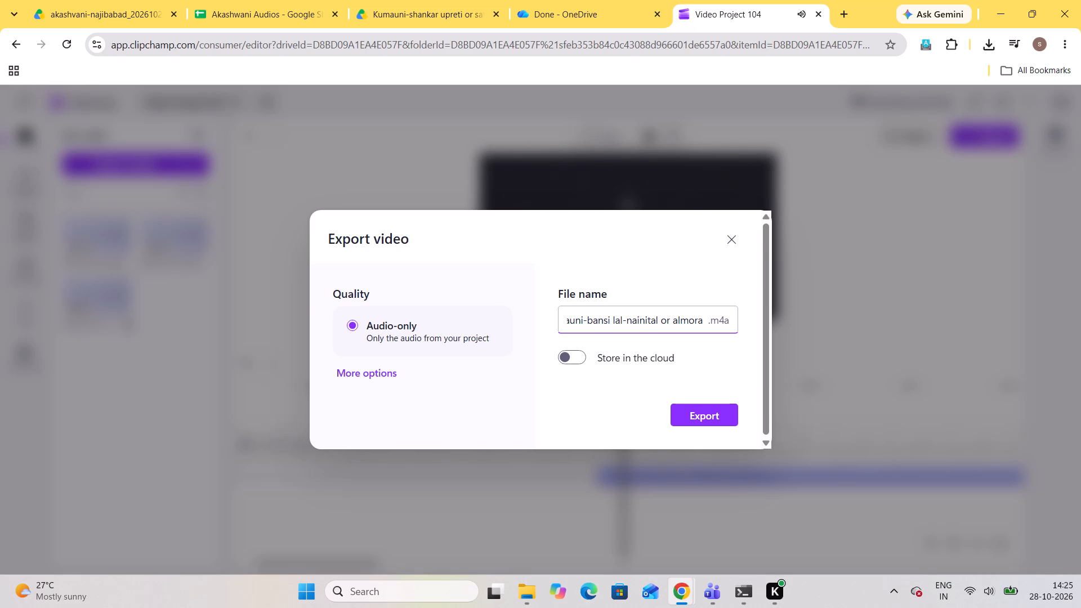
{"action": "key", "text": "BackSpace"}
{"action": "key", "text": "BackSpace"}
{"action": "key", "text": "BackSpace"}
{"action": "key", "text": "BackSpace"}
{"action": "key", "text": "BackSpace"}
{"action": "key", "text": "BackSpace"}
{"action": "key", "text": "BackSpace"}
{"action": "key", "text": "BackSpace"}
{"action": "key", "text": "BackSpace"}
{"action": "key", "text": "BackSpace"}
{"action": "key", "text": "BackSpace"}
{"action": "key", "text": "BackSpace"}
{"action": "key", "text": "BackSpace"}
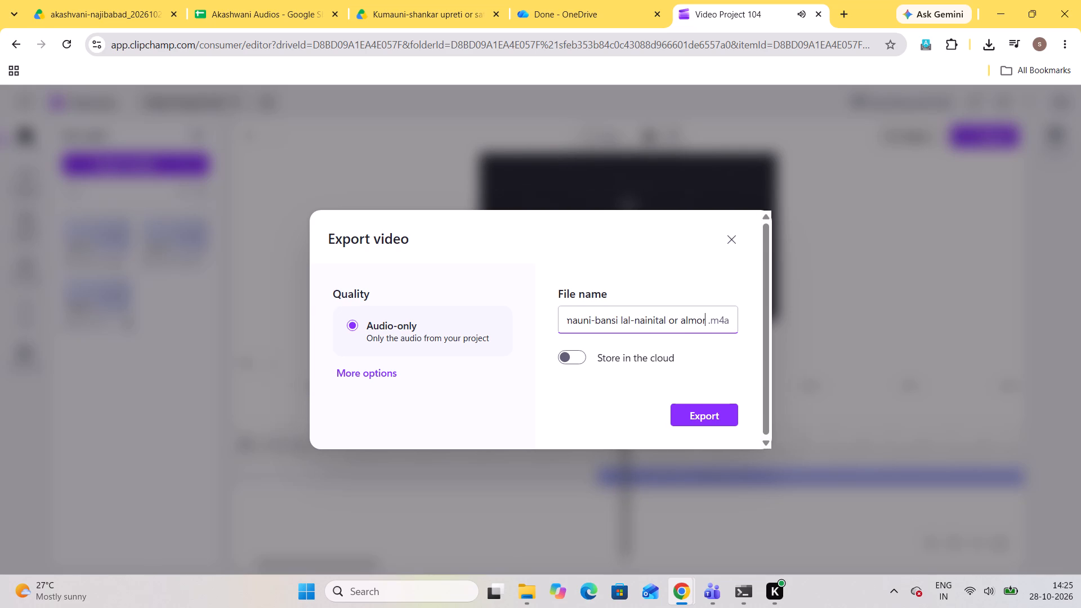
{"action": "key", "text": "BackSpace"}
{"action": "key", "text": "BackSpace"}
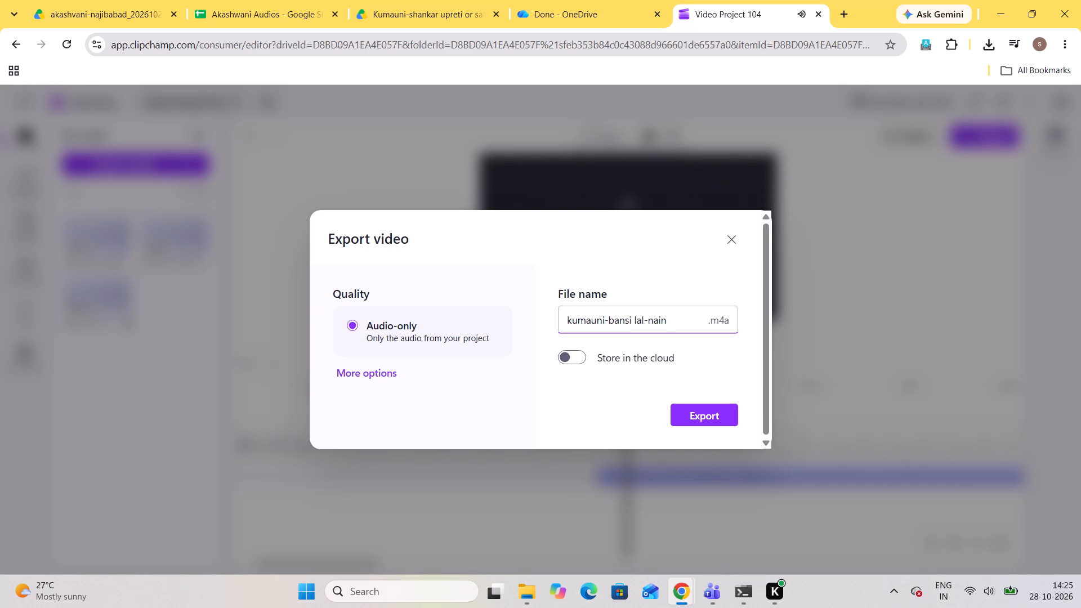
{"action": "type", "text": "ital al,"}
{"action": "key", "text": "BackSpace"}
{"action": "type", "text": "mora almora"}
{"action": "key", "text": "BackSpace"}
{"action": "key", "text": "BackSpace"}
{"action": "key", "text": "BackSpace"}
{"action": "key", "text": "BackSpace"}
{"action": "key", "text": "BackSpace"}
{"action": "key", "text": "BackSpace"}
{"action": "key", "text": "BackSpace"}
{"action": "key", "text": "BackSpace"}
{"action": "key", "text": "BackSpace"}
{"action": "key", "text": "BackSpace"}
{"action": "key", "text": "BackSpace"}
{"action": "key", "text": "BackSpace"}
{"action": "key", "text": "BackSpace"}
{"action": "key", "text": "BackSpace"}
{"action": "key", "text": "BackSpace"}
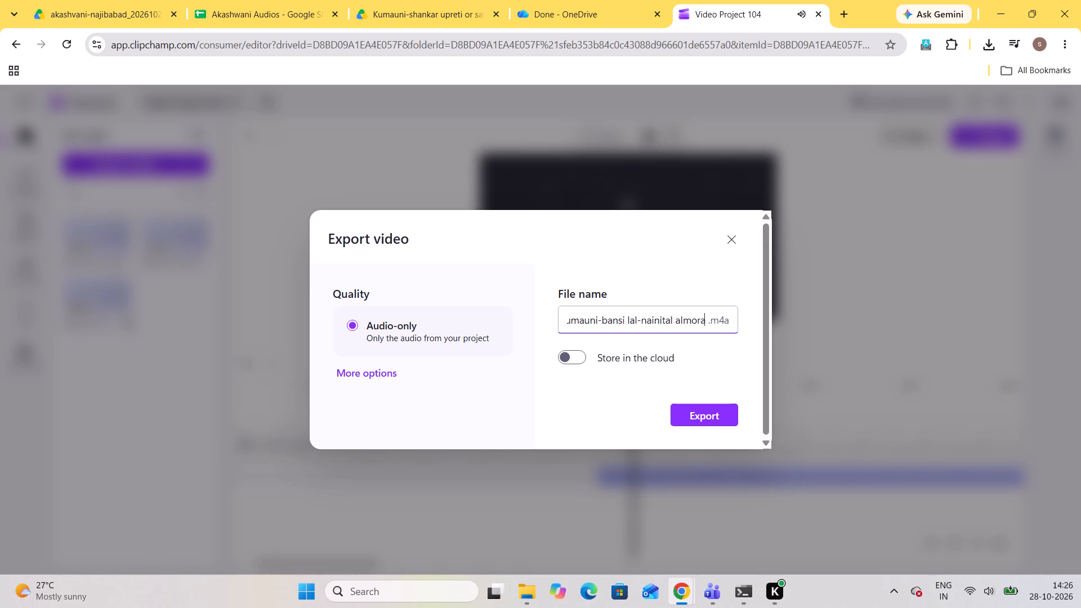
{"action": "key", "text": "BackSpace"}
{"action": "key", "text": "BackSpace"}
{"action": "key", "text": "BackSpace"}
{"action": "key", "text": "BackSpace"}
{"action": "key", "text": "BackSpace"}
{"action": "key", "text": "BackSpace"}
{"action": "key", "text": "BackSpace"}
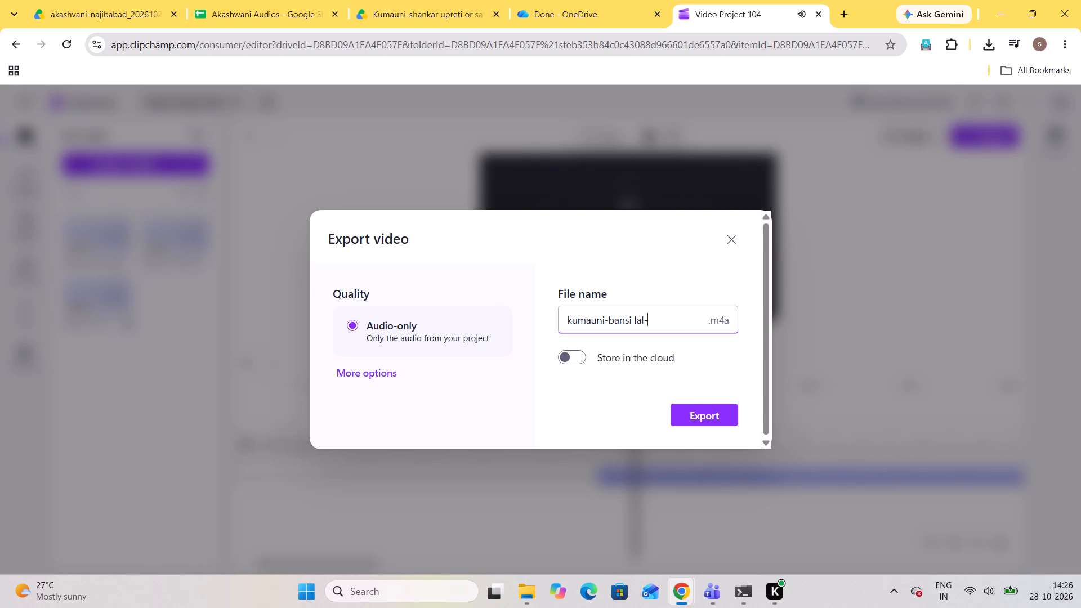
Complete the export file name with "-burashi phool re" after the singer's name and return to the timeline.
{"action": "key", "text": "BackSpace"}
{"action": "type", "text": "-bur"}
{"action": "type", "text": "asj"}
{"action": "key", "text": "BackSpace"}
{"action": "type", "text": "hi"}
{"action": "key", "text": "space"}
{"action": "type", "text": "phool re"}
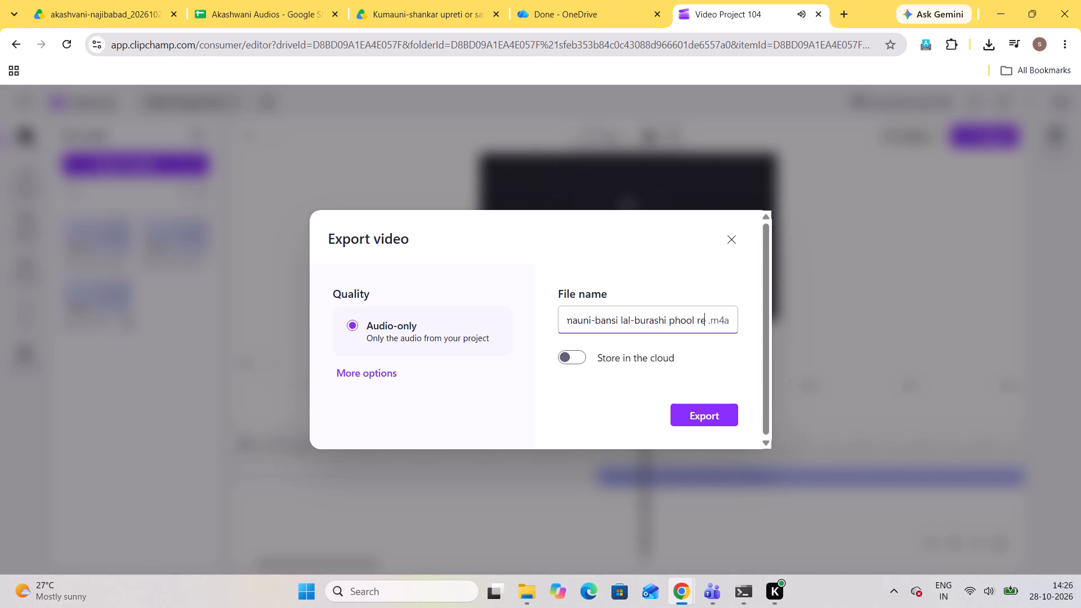
{"action": "left_click", "coordinate": [583, 176]}
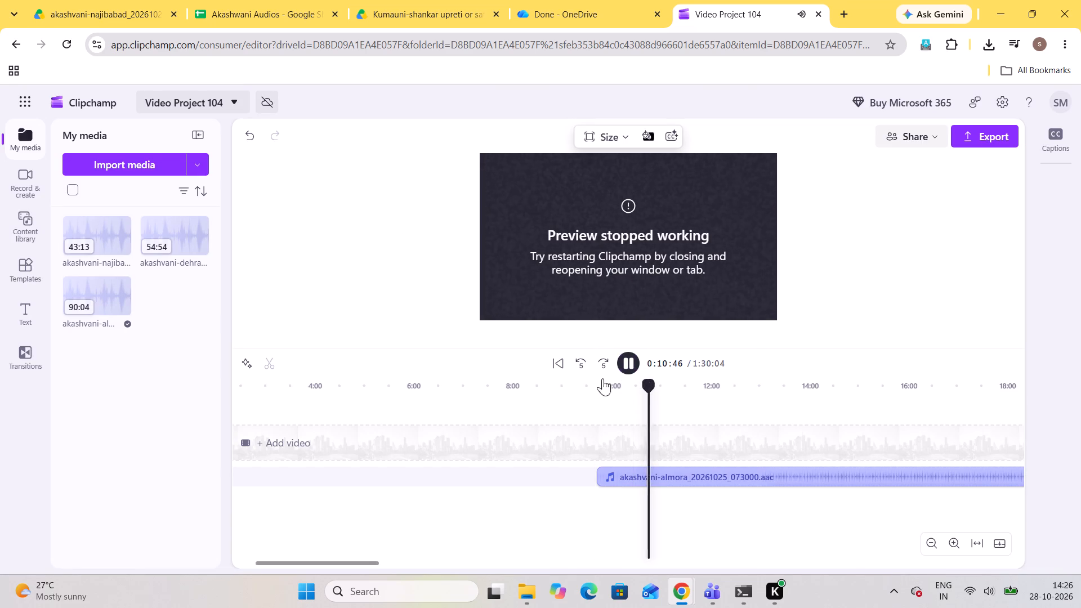
Find the end of the song in the almora recording, split the clip at about 16:26, and replay from about 15:28.
{"action": "left_click", "coordinate": [665, 415]}
{"action": "left_click", "coordinate": [682, 415]}
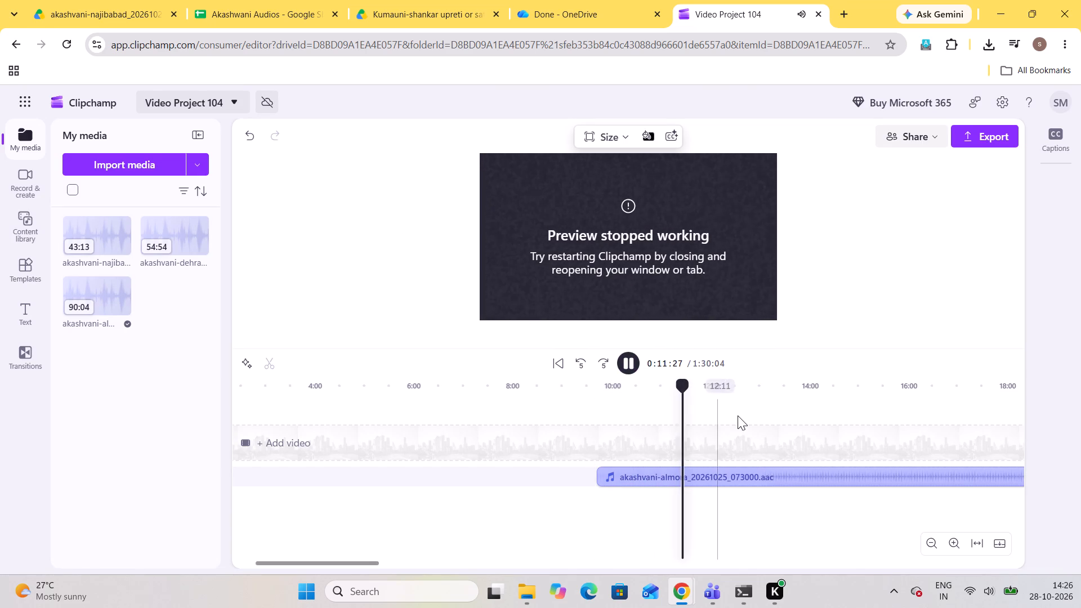
{"action": "left_click", "coordinate": [738, 415]}
{"action": "left_click", "coordinate": [778, 409]}
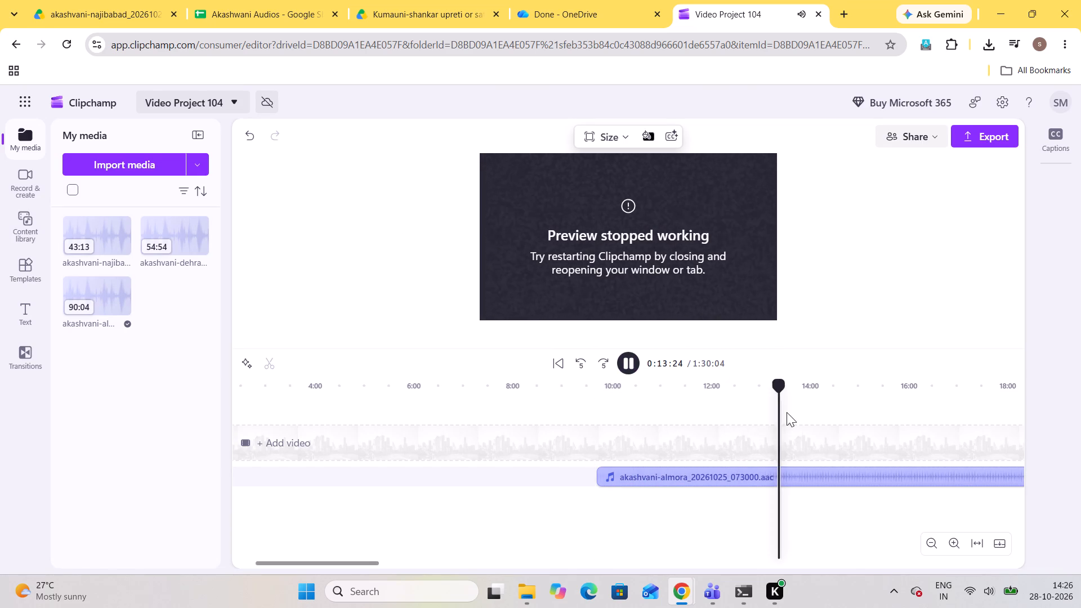
{"action": "left_click", "coordinate": [809, 408]}
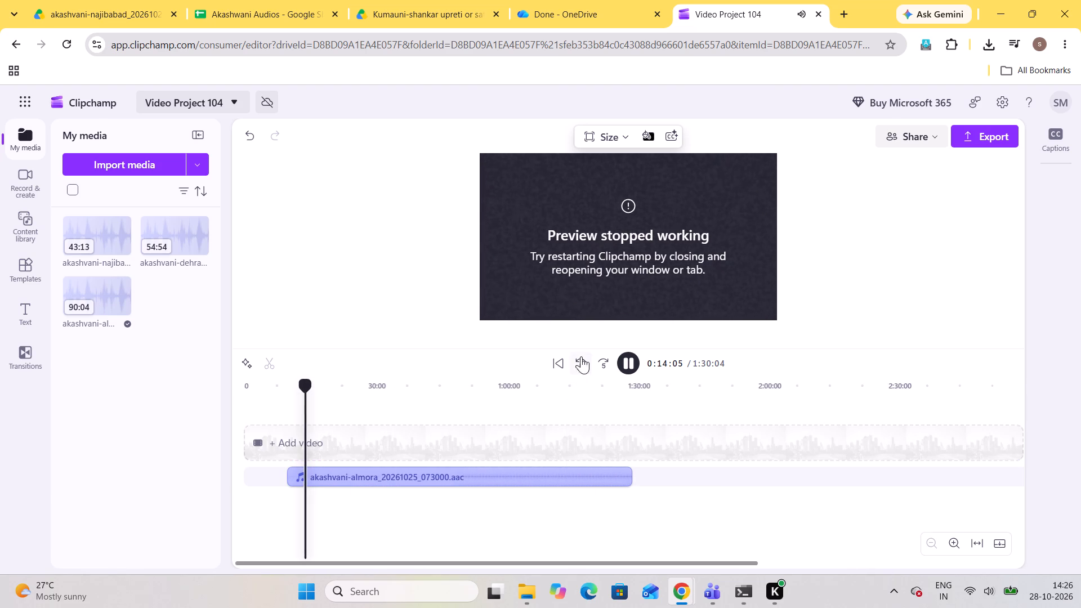
{"action": "left_click", "coordinate": [603, 361]}
{"action": "double_click", "coordinate": [603, 361]}
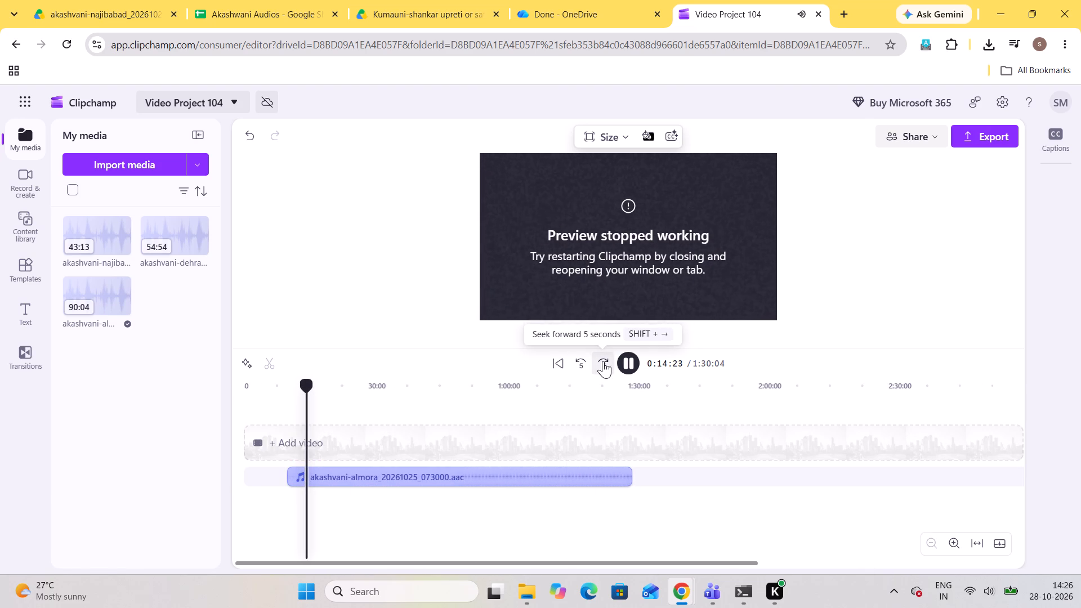
{"action": "double_click", "coordinate": [603, 361]}
{"action": "double_click", "coordinate": [603, 361]}
{"action": "double_click", "coordinate": [604, 361]}
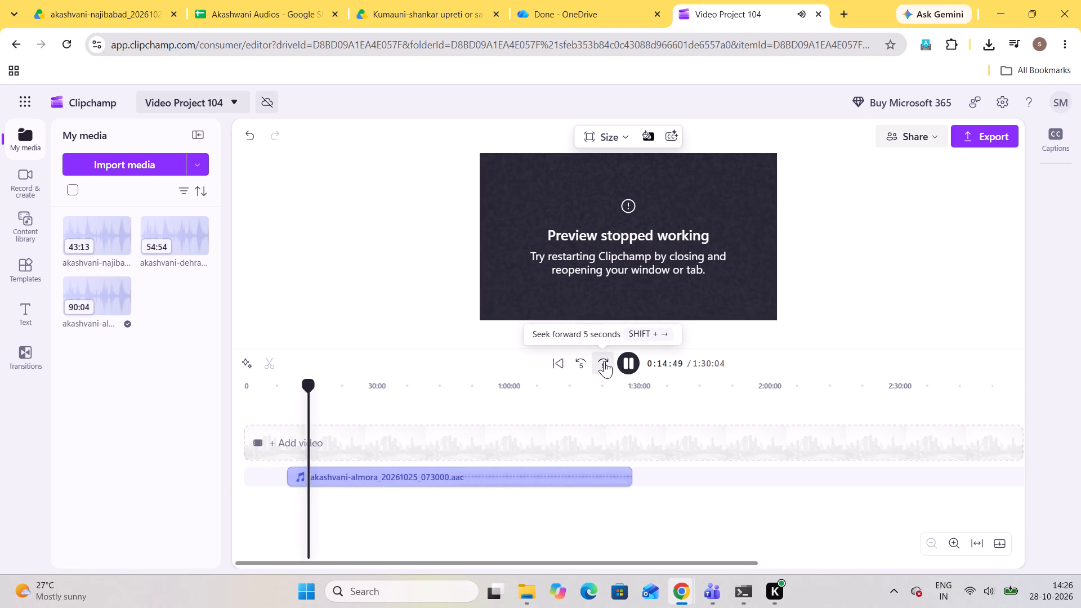
{"action": "left_click", "coordinate": [604, 361]}
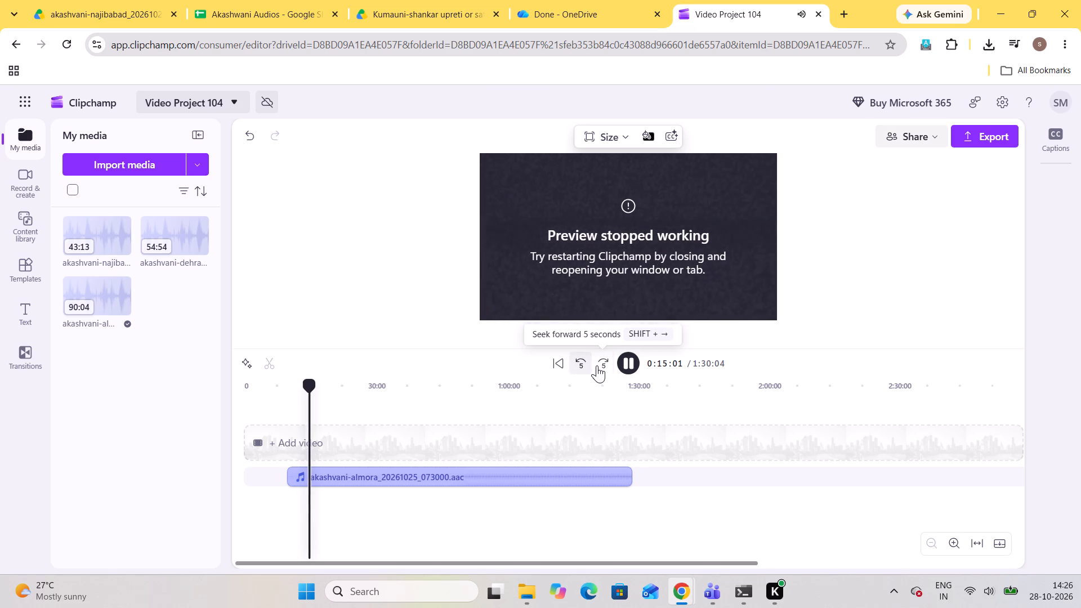
{"action": "triple_click", "coordinate": [601, 365]}
{"action": "triple_click", "coordinate": [600, 365]}
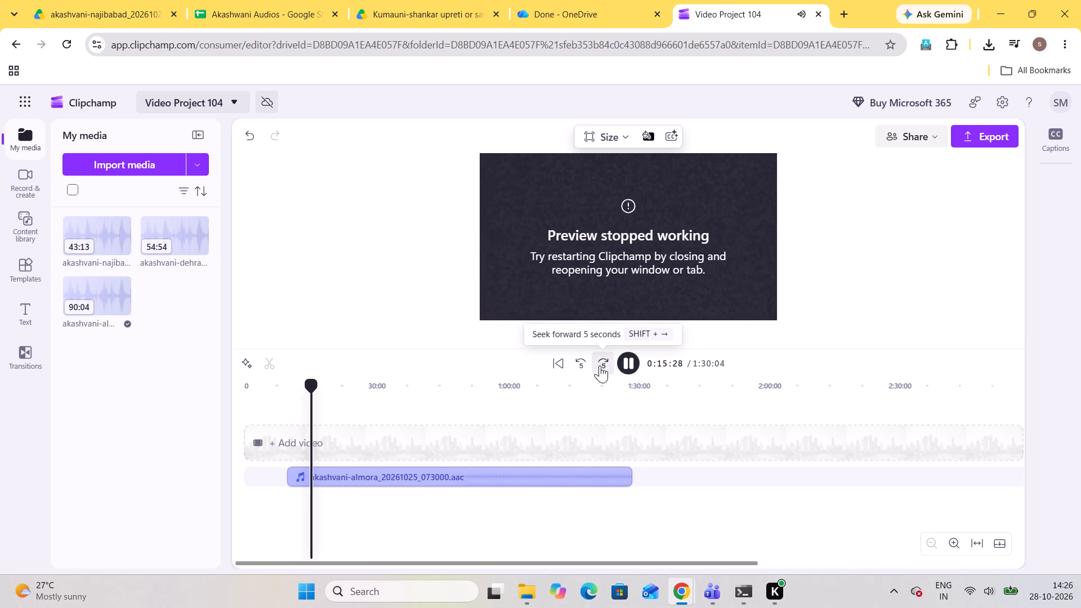
{"action": "left_click", "coordinate": [600, 365]}
{"action": "triple_click", "coordinate": [600, 365]}
{"action": "double_click", "coordinate": [600, 365]}
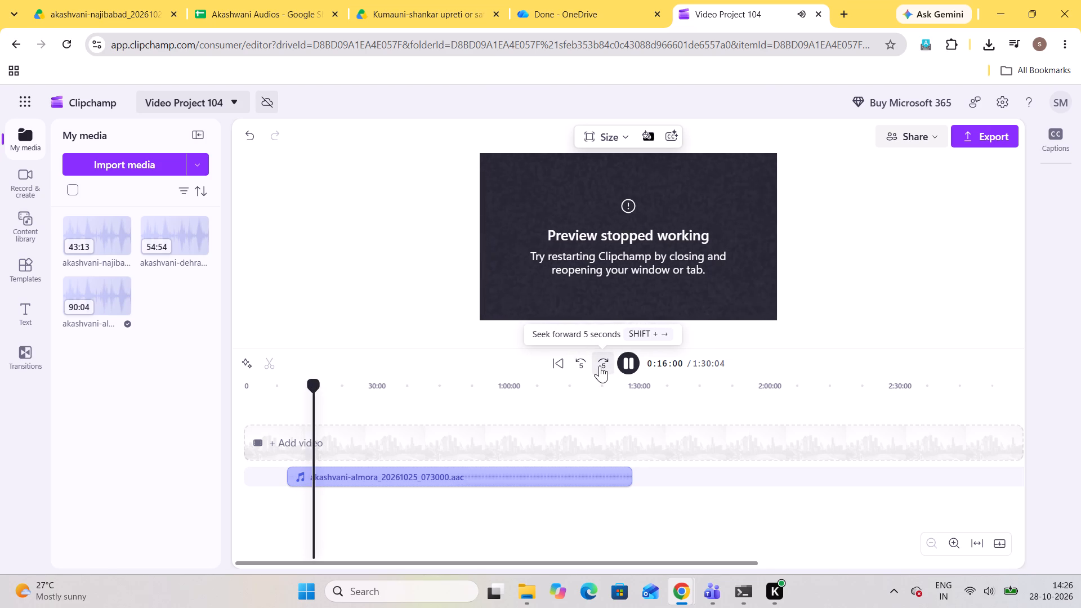
{"action": "triple_click", "coordinate": [600, 365]}
{"action": "double_click", "coordinate": [600, 365]}
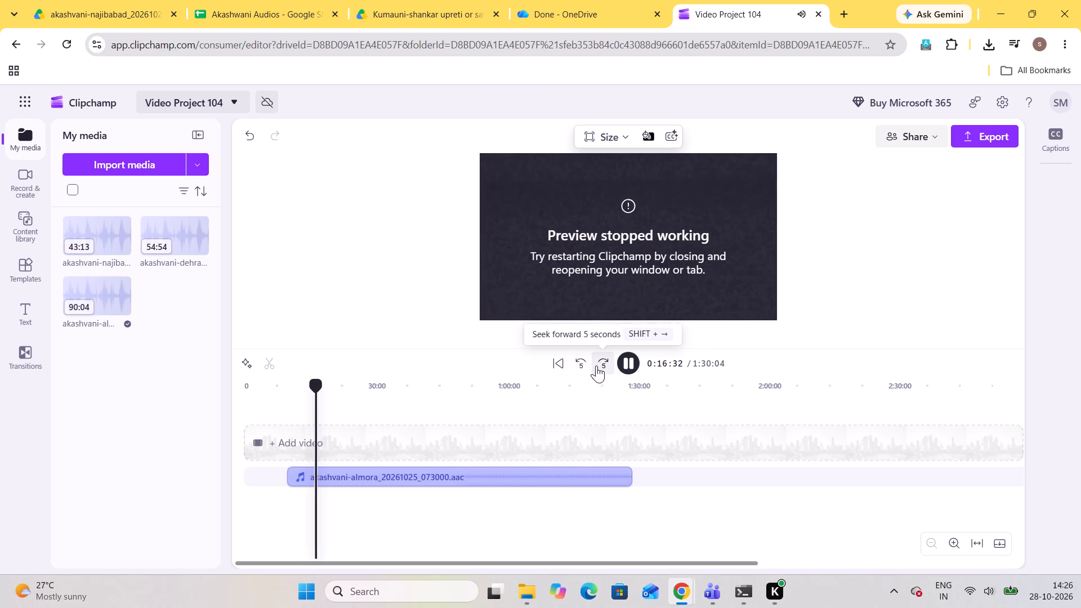
{"action": "left_click", "coordinate": [582, 365]}
{"action": "left_click", "coordinate": [582, 365]}
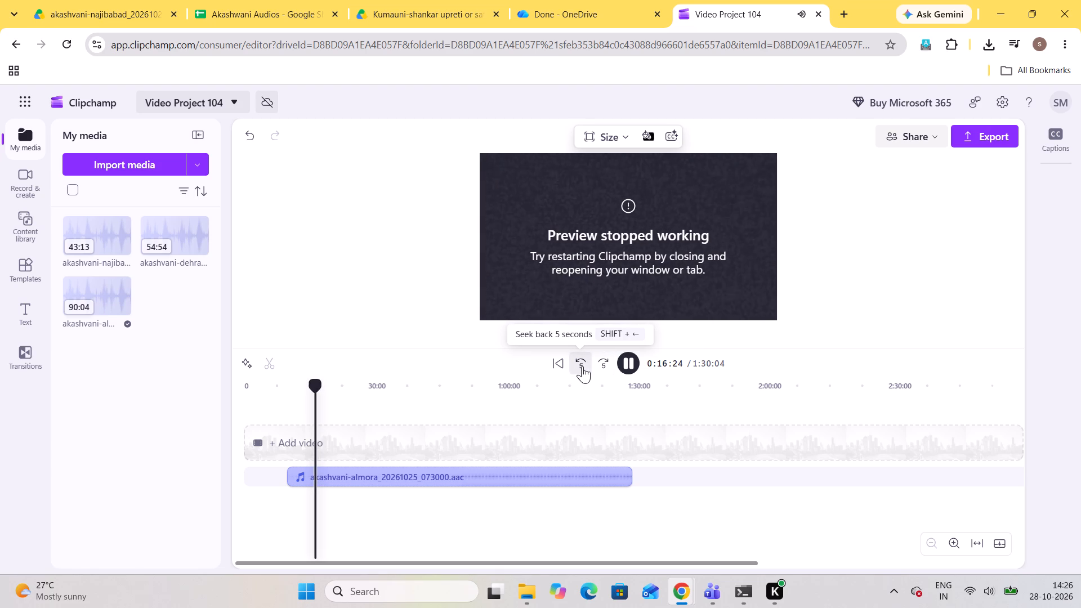
{"action": "left_click", "coordinate": [582, 366]}
{"action": "left_click", "coordinate": [624, 363]}
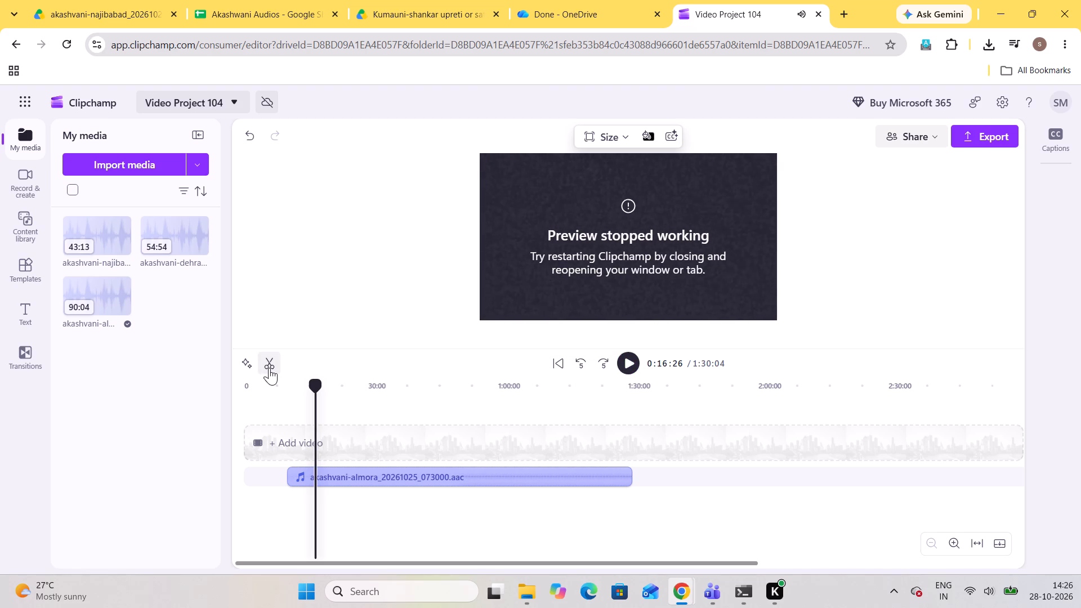
{"action": "left_click", "coordinate": [271, 366]}
{"action": "left_click", "coordinate": [628, 364]}
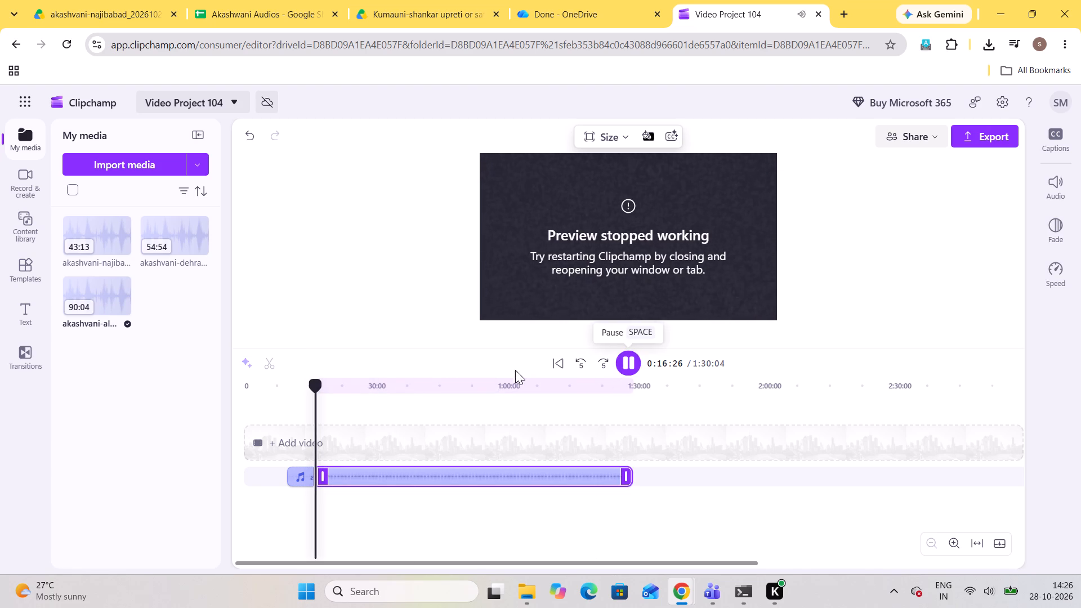
{"action": "left_click", "coordinate": [312, 391]}
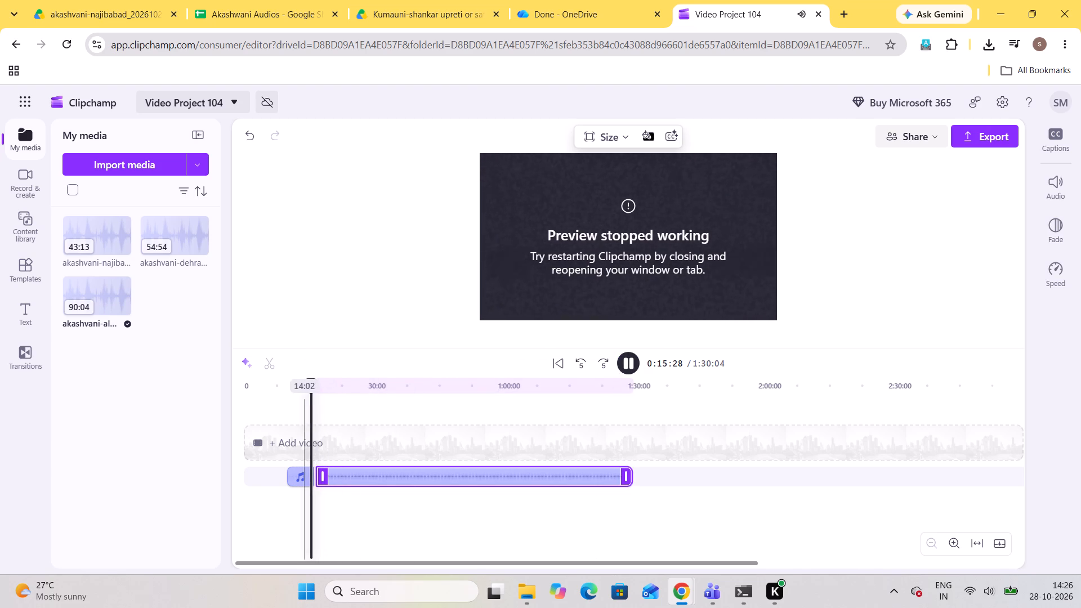